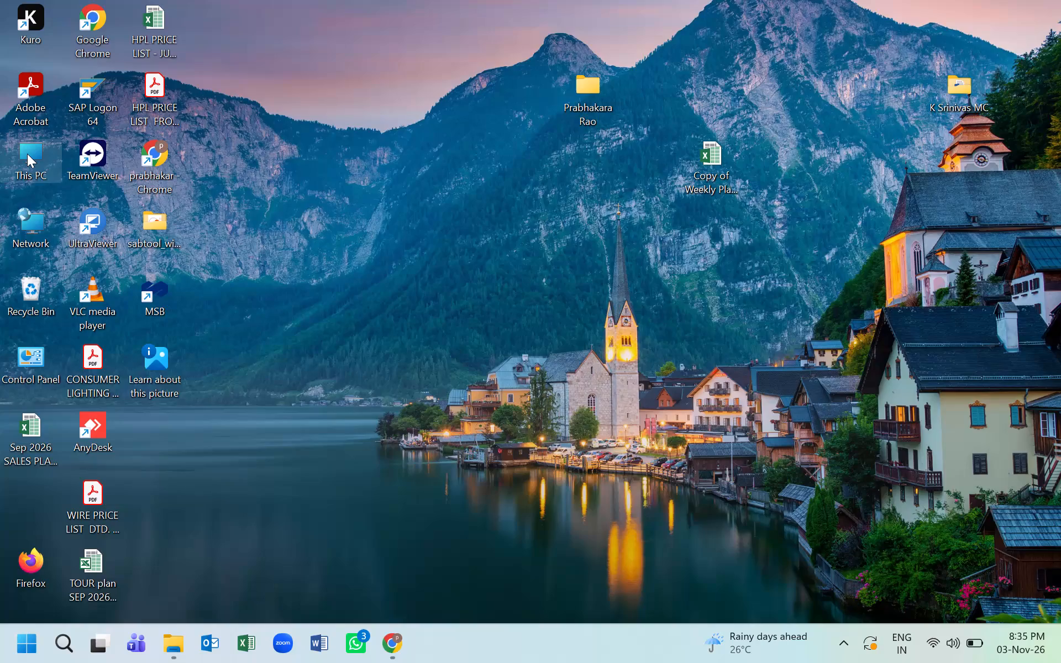
Cut the workbook "VSP Region-Annexure I, II _Heavy Rains 03-11-2026 9.00 PM" from the Downloads folder.
{"action": "double_click", "coordinate": [27, 154]}
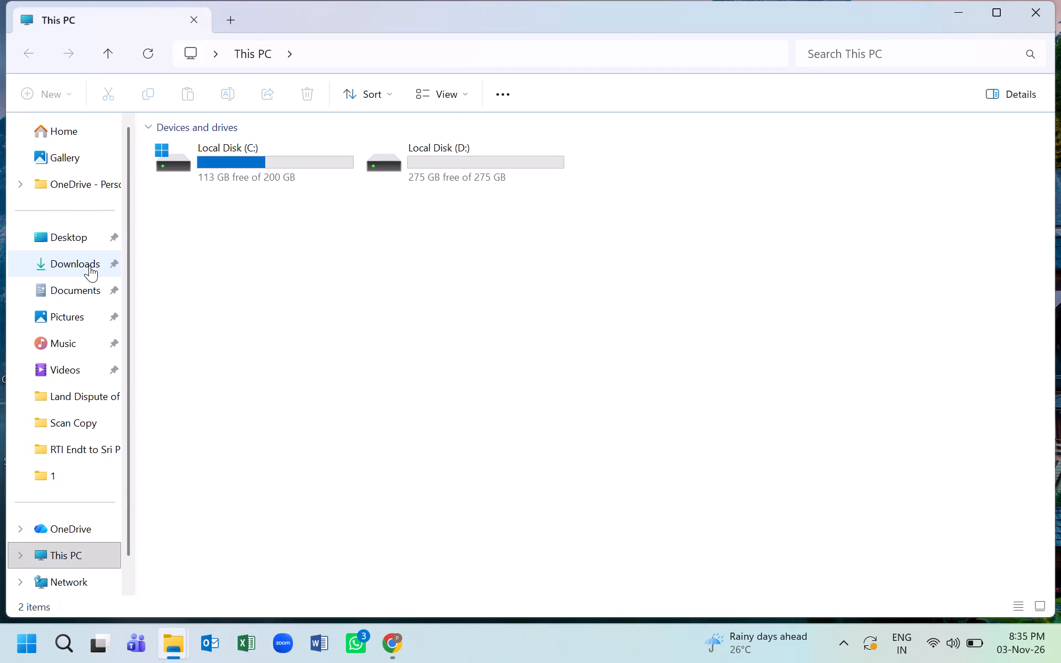
{"action": "left_click", "coordinate": [90, 265]}
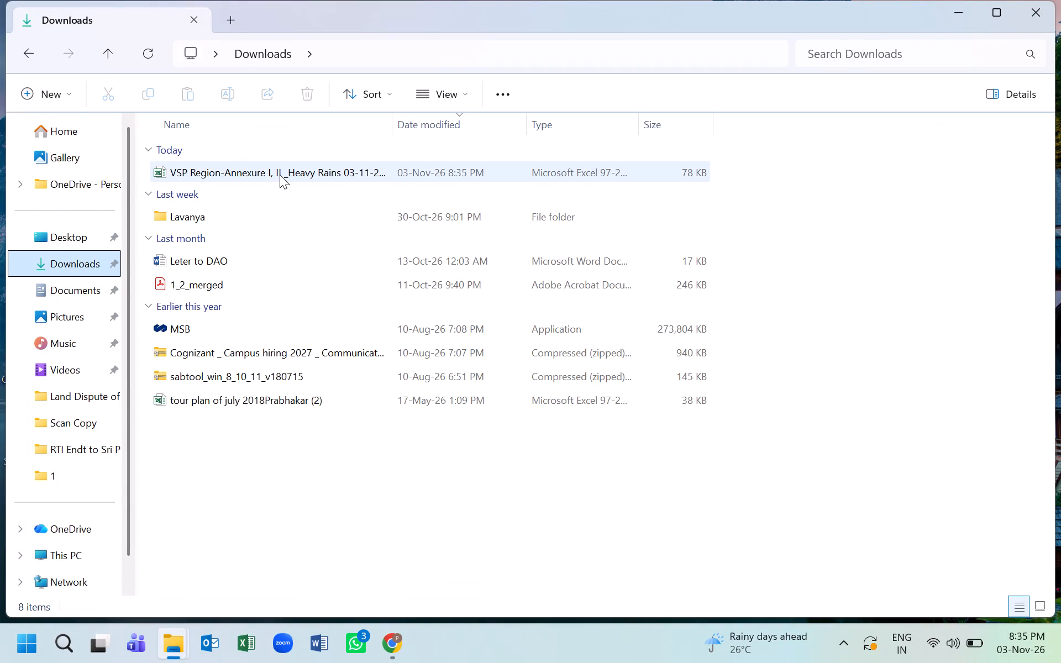
{"action": "left_click", "coordinate": [280, 175]}
{"action": "right_click", "coordinate": [280, 175]}
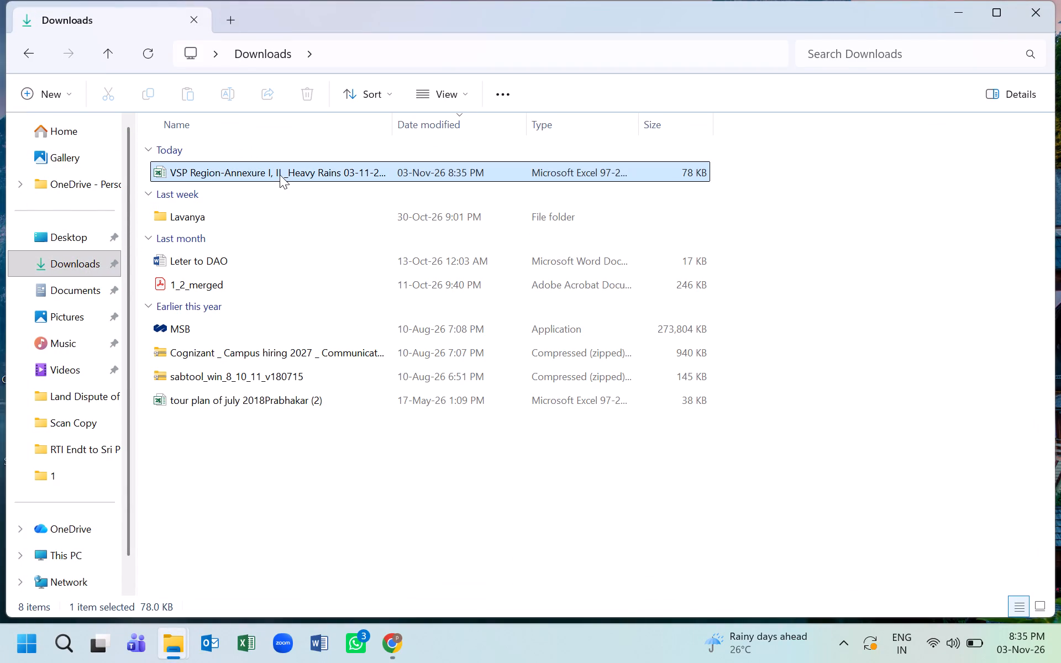
{"action": "right_click", "coordinate": [280, 175]}
{"action": "right_click", "coordinate": [280, 175]}
{"action": "left_click", "coordinate": [306, 181]}
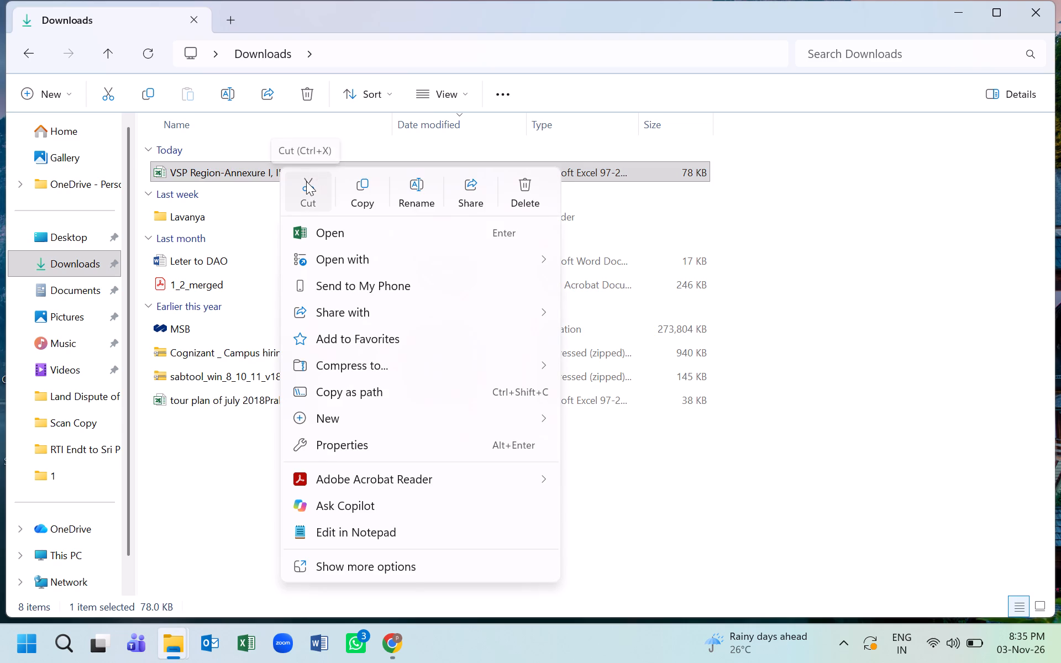
Create a new folder on the desktop named "Rainfall Report Murasu".
{"action": "left_click", "coordinate": [961, 6]}
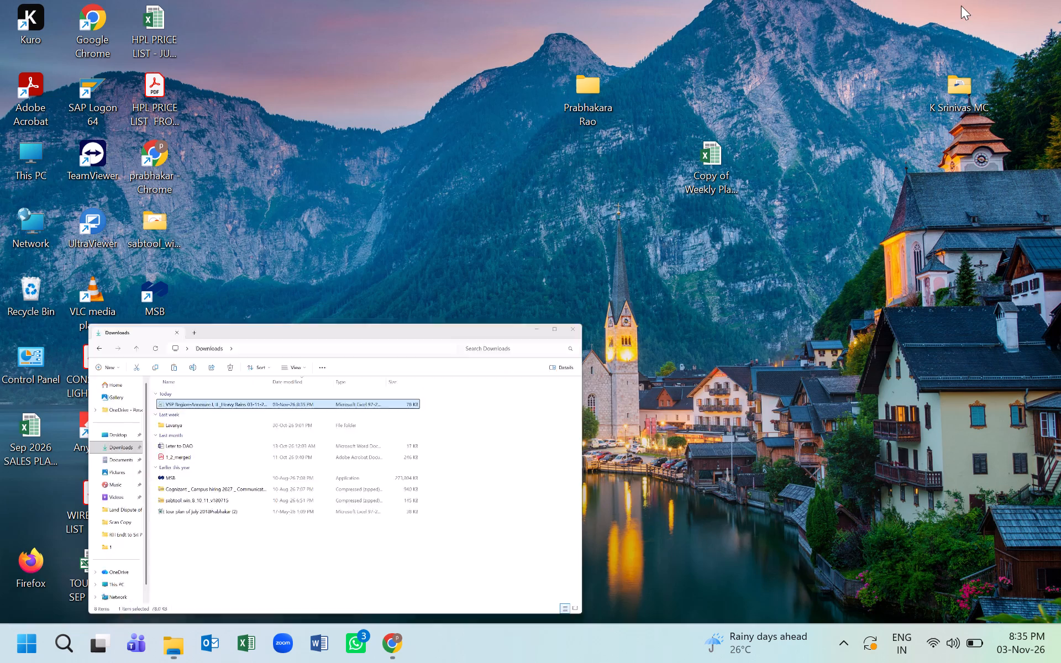
{"action": "right_click", "coordinate": [414, 207]}
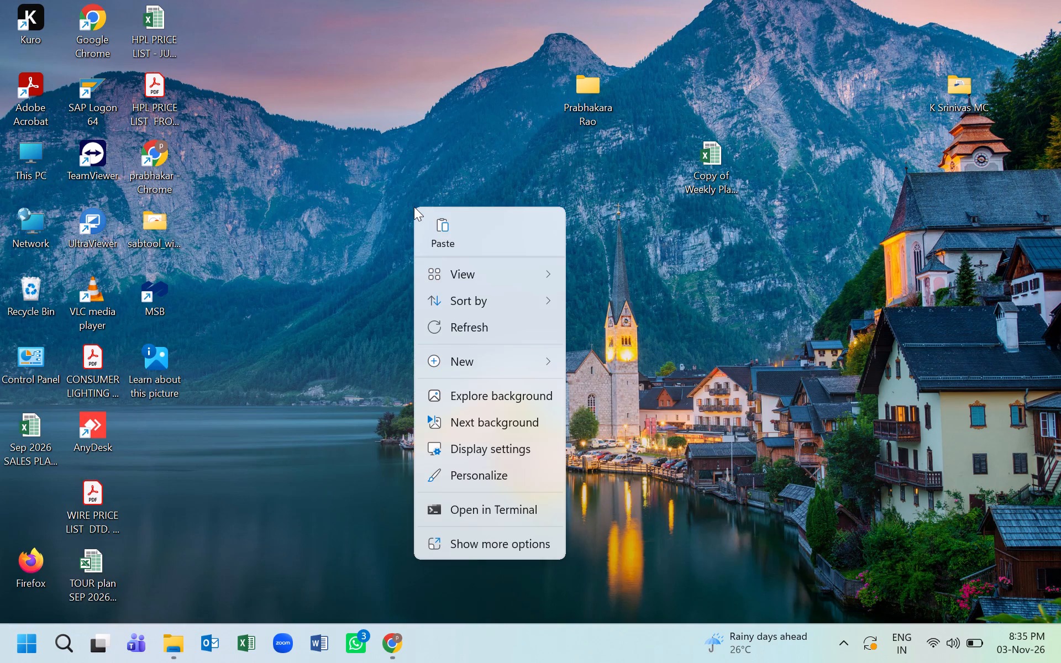
{"action": "left_click", "coordinate": [471, 358]}
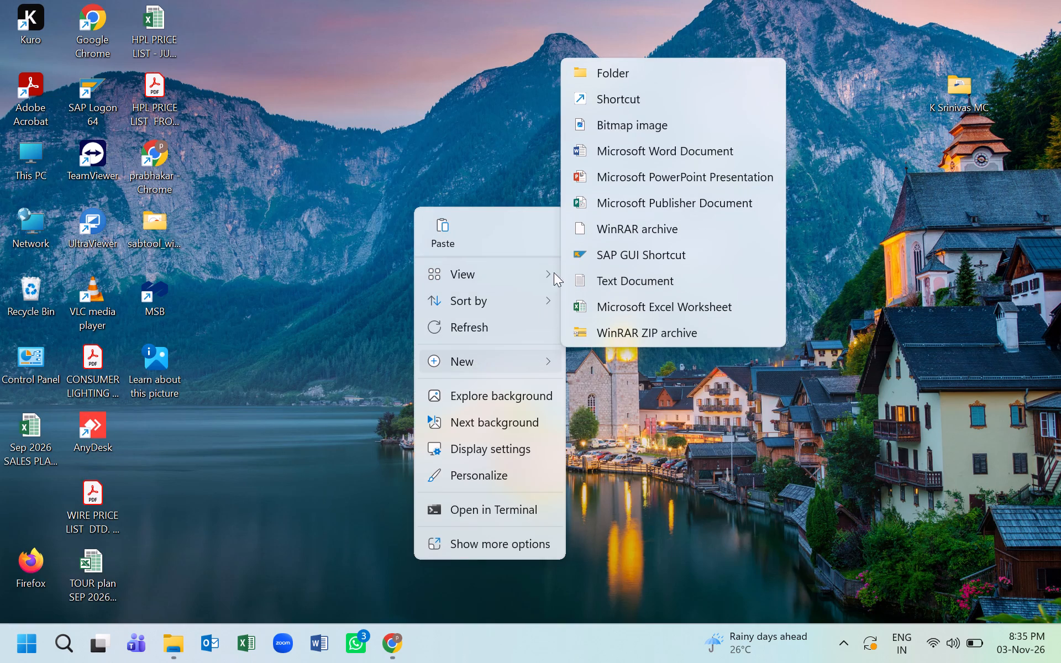
{"action": "left_click", "coordinate": [596, 74]}
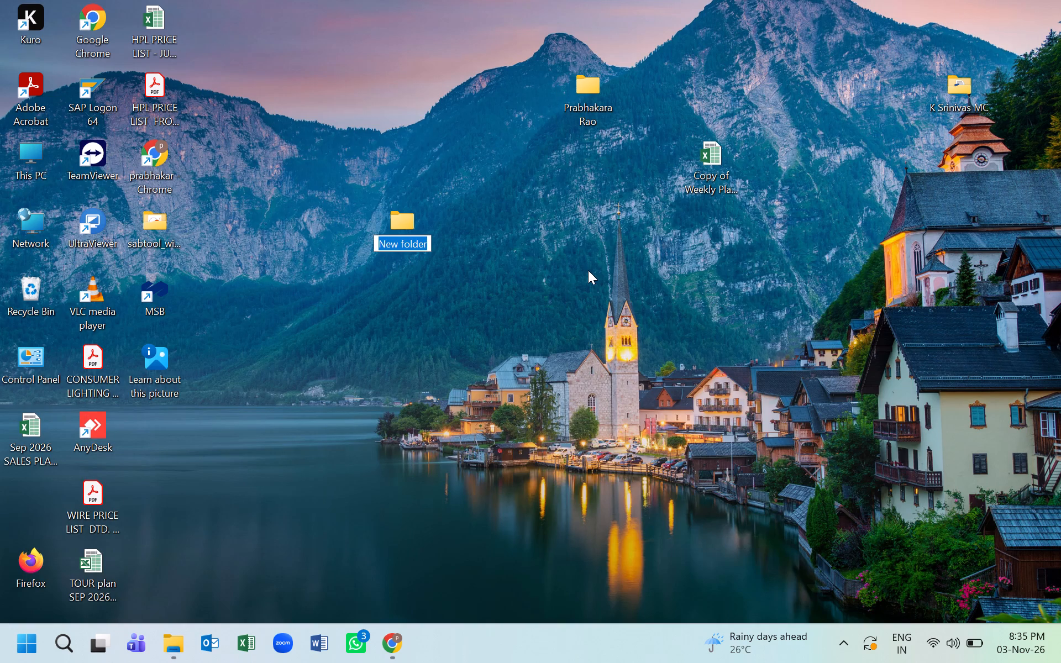
{"action": "key", "text": "shift+r"}
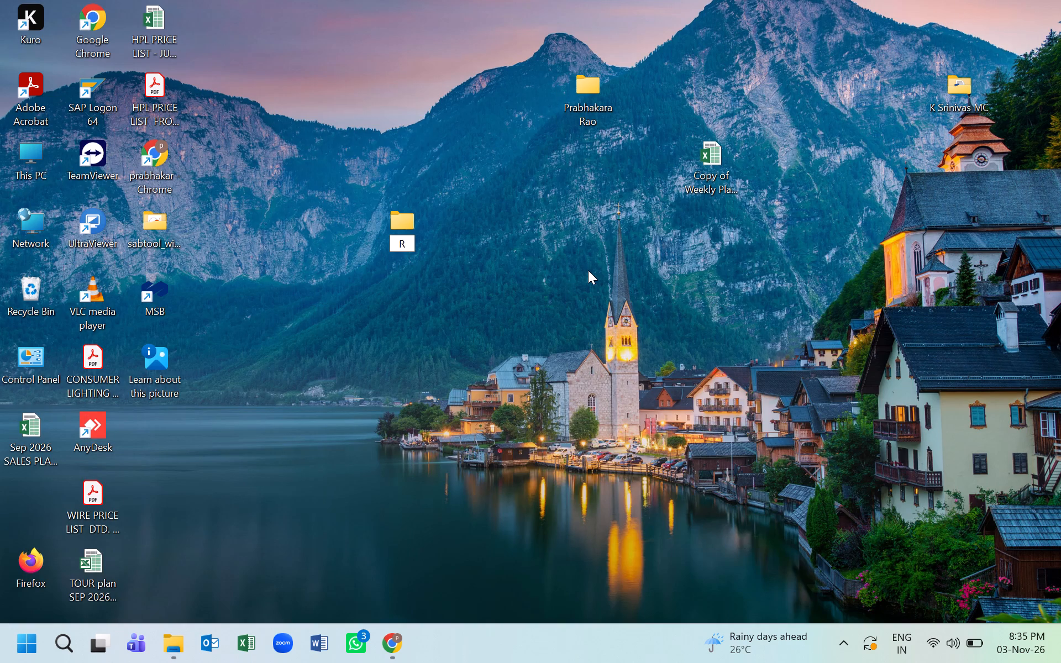
{"action": "key", "text": "a"}
{"action": "type", "text": "infa"}
{"action": "type", "text": "ll"}
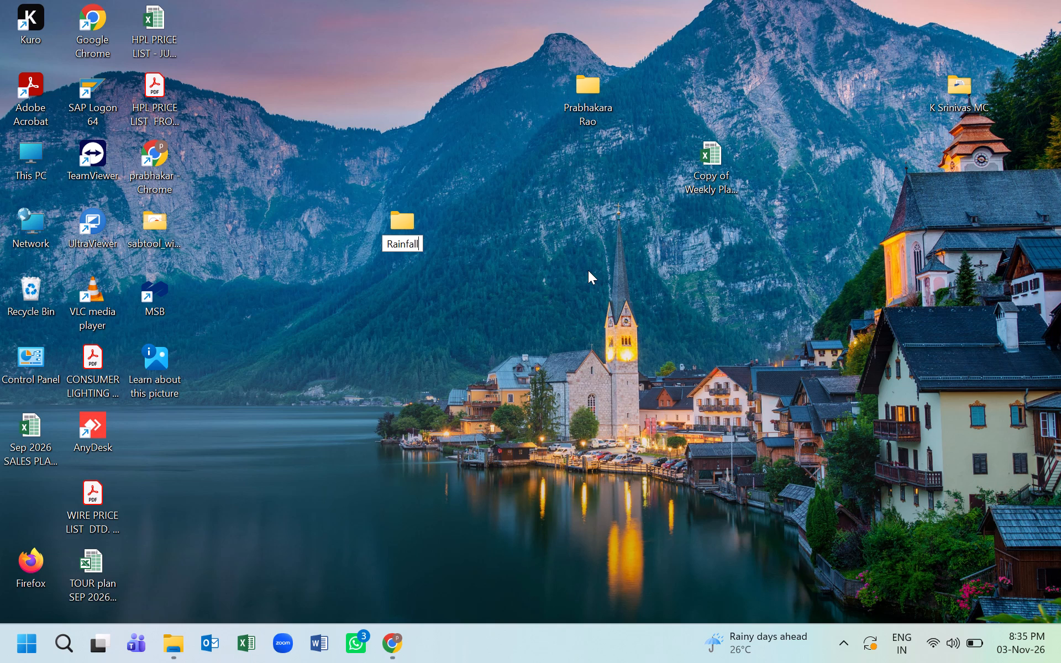
{"action": "key", "text": "space"}
{"action": "type", "text": "Report"}
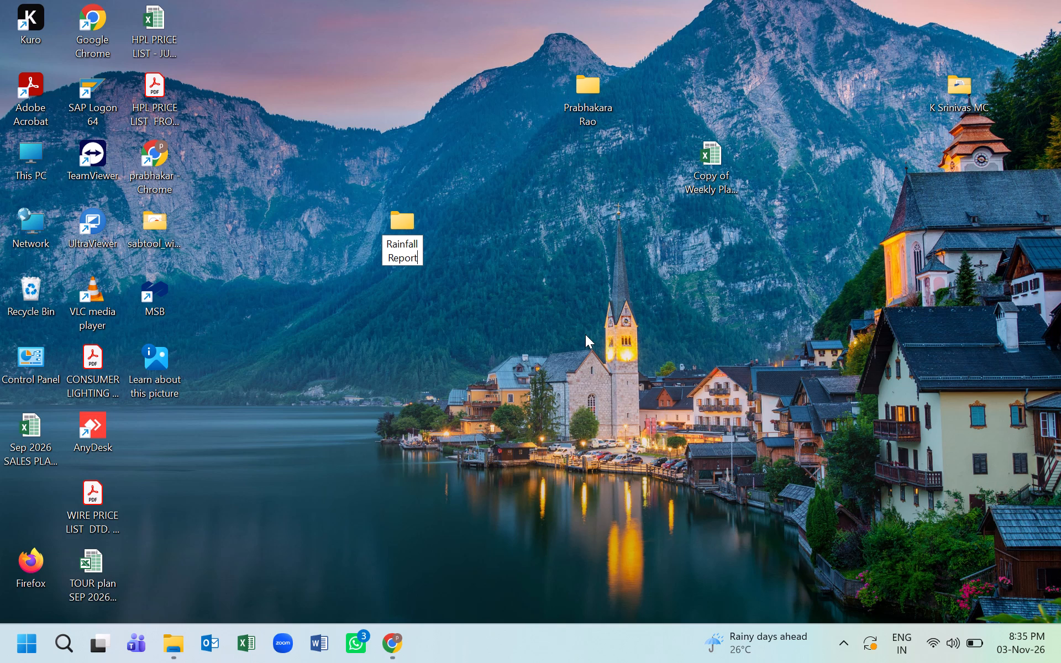
{"action": "key", "text": "space"}
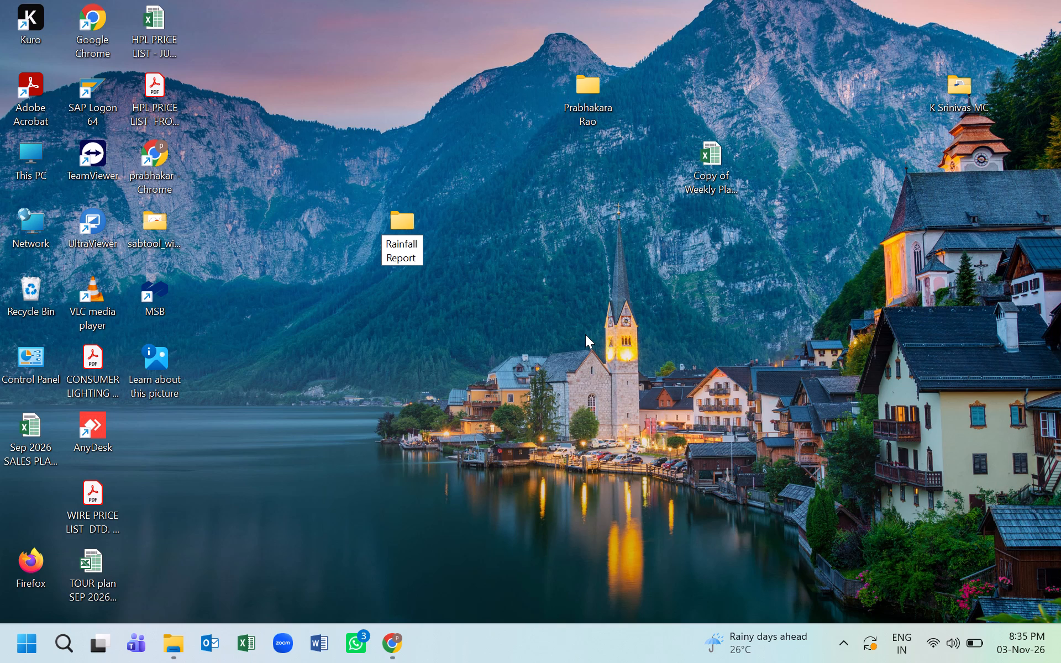
{"action": "type", "text": "Mur"}
{"action": "type", "text": "asu"}
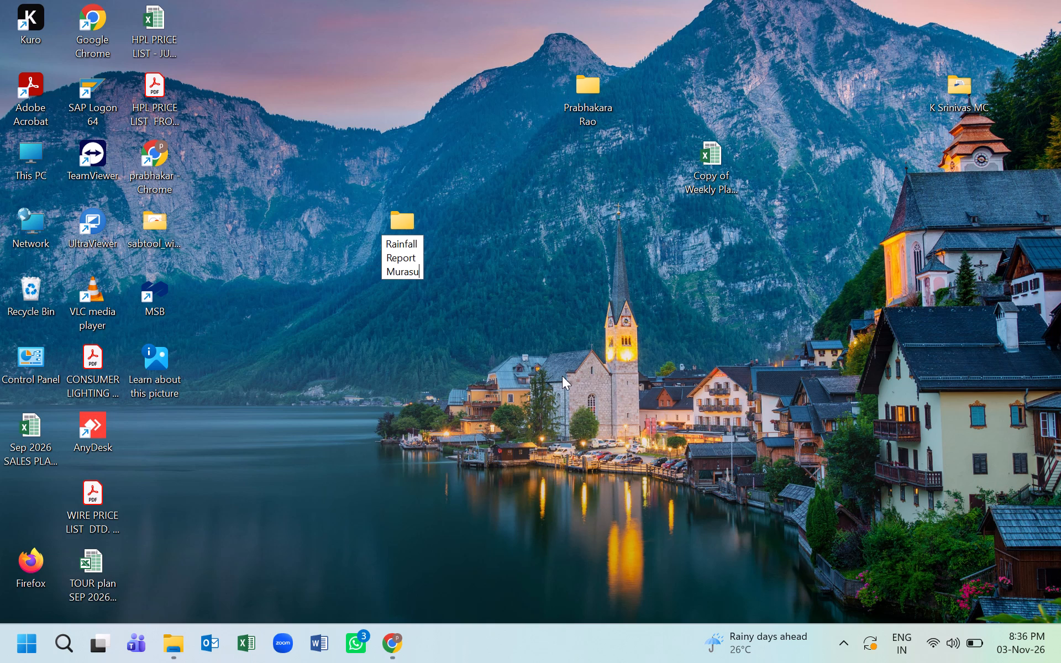
{"action": "left_click", "coordinate": [561, 380]}
Paste the cut 9.00 PM heavy rains workbook into the Rainfall Report Murasu folder.
{"action": "double_click", "coordinate": [407, 227]}
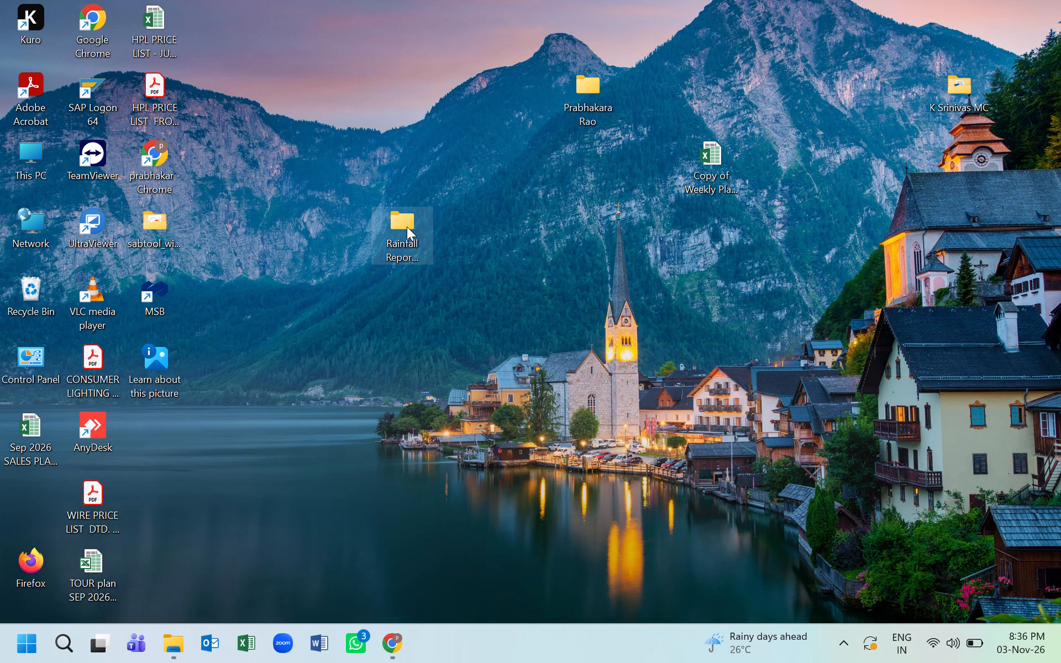
{"action": "right_click", "coordinate": [407, 226]}
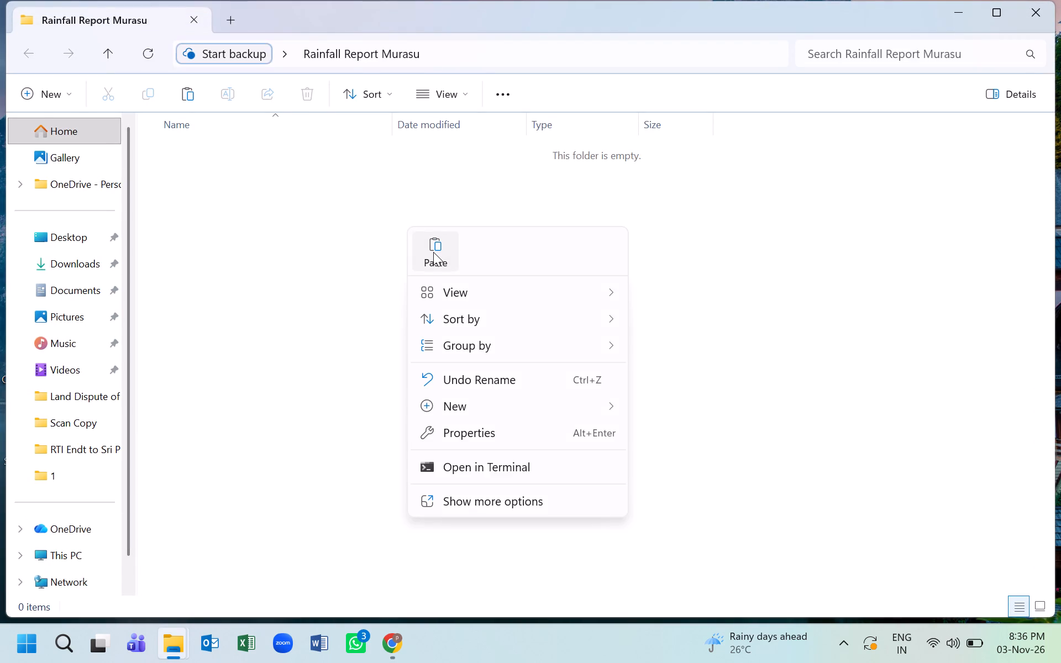
{"action": "left_click", "coordinate": [433, 252]}
{"action": "left_click", "coordinate": [434, 259]}
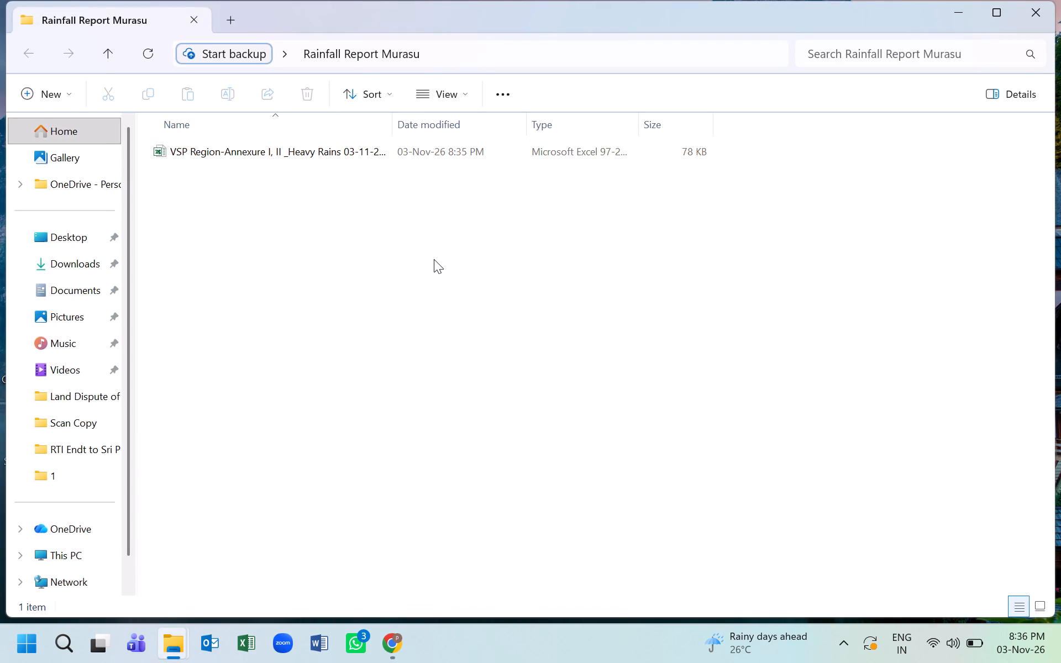
Widen the Name column of the file list to fit the full workbook name.
{"action": "left_click", "coordinate": [397, 112]}
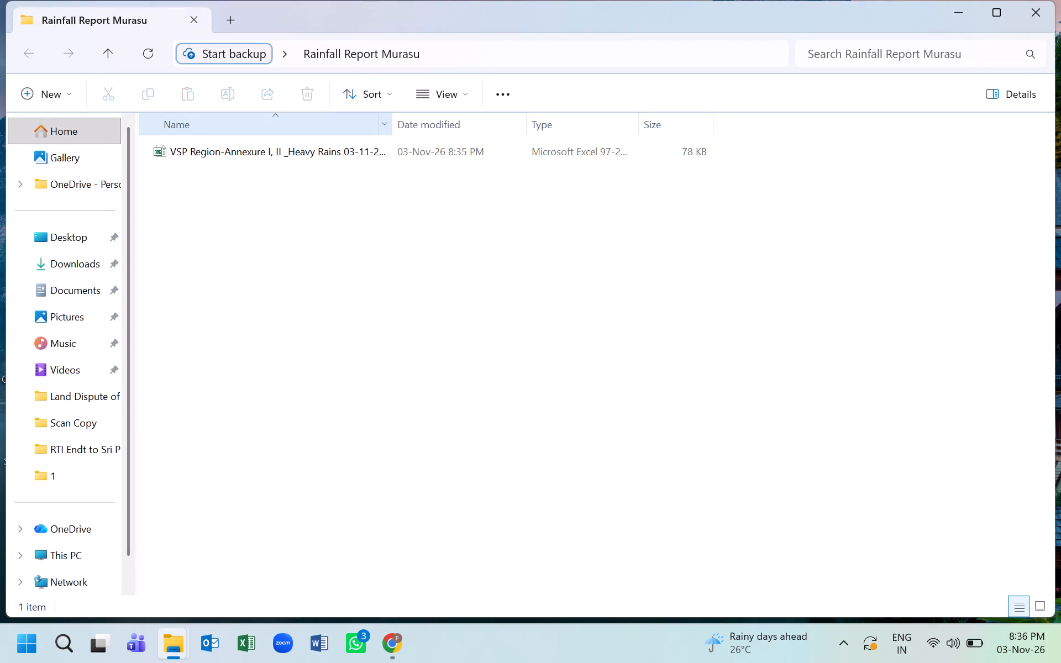
{"action": "left_click_drag", "start_coordinate": [395, 121], "coordinate": [608, 115]}
{"action": "left_click", "coordinate": [498, 189]}
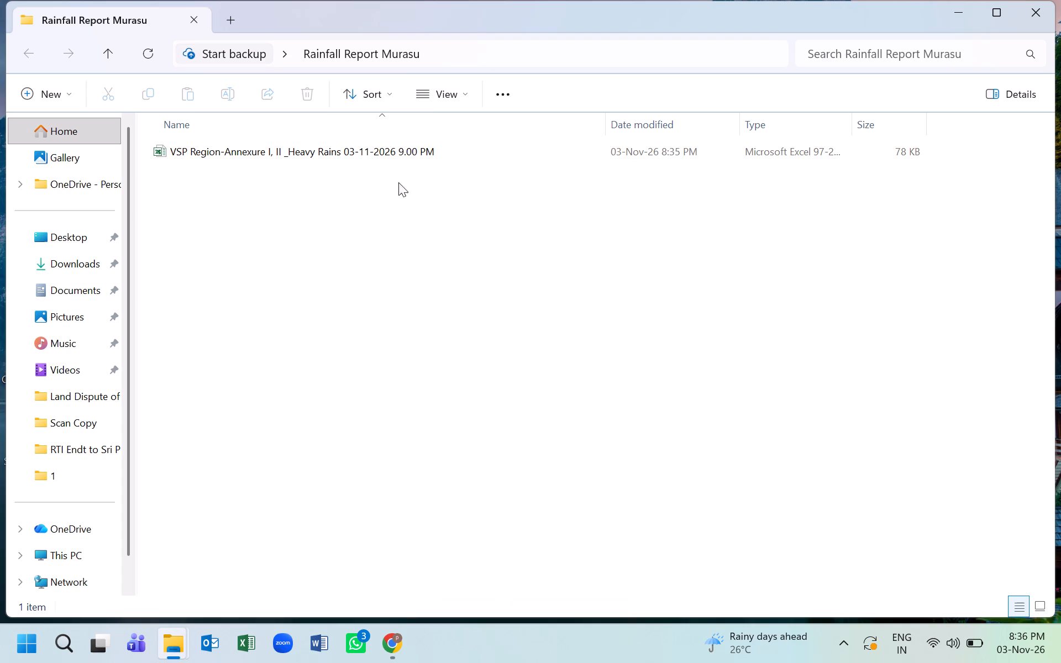
Duplicate the 9.00 PM heavy rains workbook within the same Rainfall Report Murasu folder.
{"action": "right_click", "coordinate": [379, 156]}
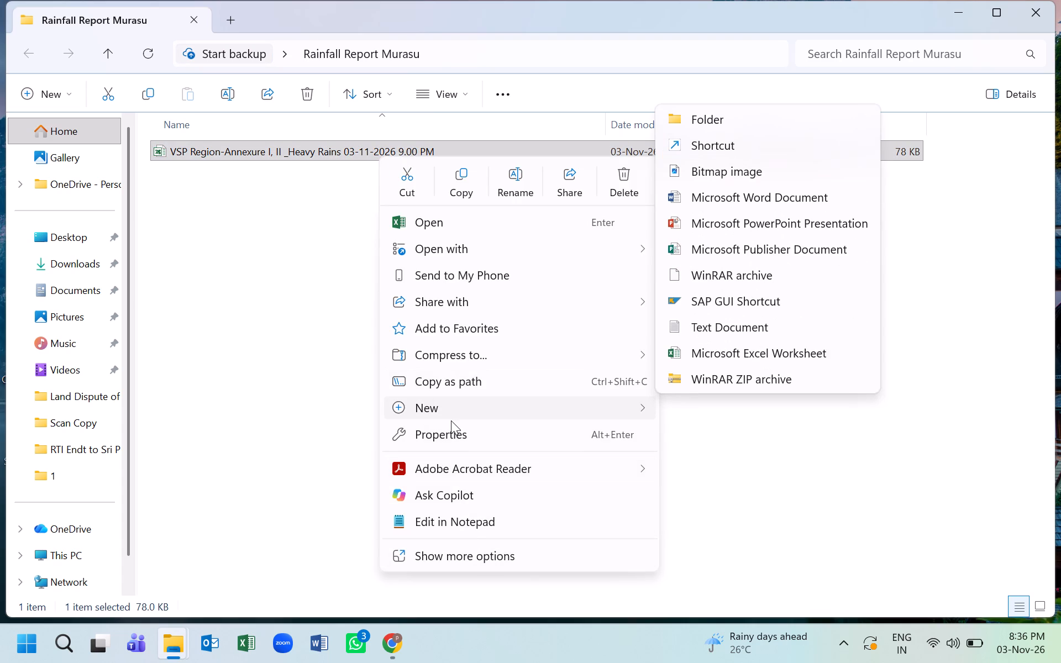
{"action": "left_click", "coordinate": [466, 175]}
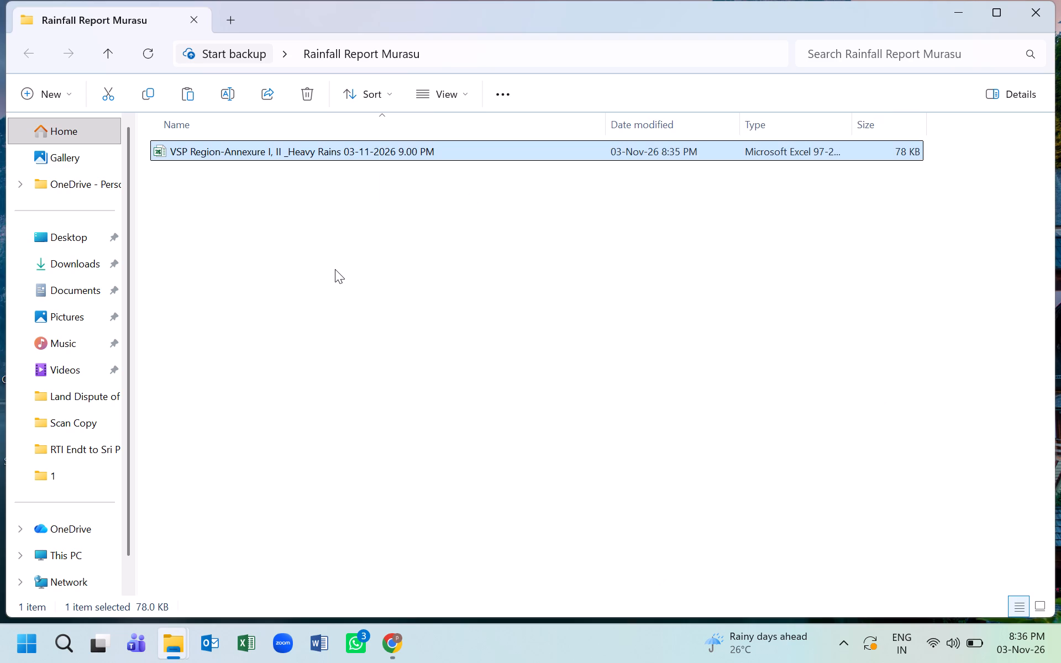
{"action": "right_click", "coordinate": [335, 269]}
{"action": "left_click", "coordinate": [366, 298]}
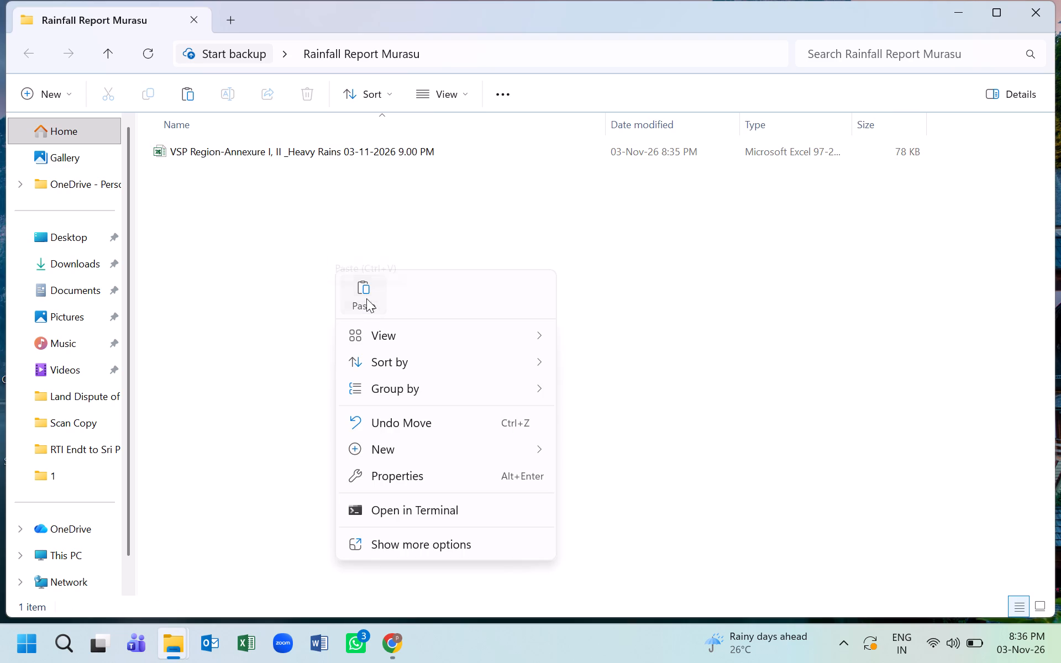
Rename the duplicate workbook as "VSP Region-Annexure I, II _Heavy Rains 03-11-2026 10.00 PM".
{"action": "right_click", "coordinate": [405, 176]}
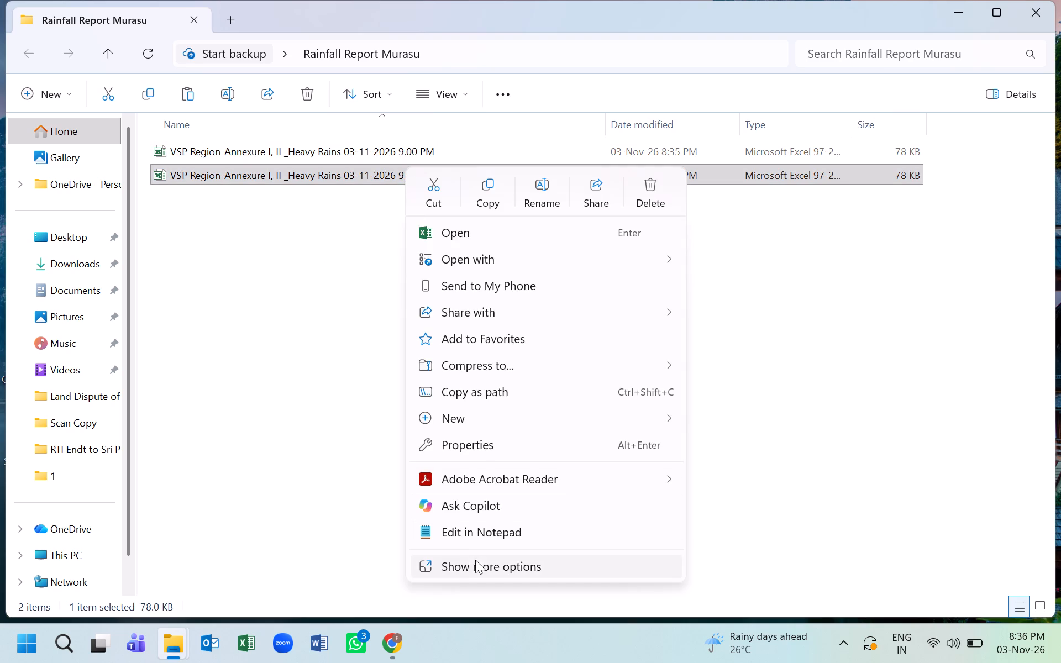
{"action": "left_click", "coordinate": [475, 562]}
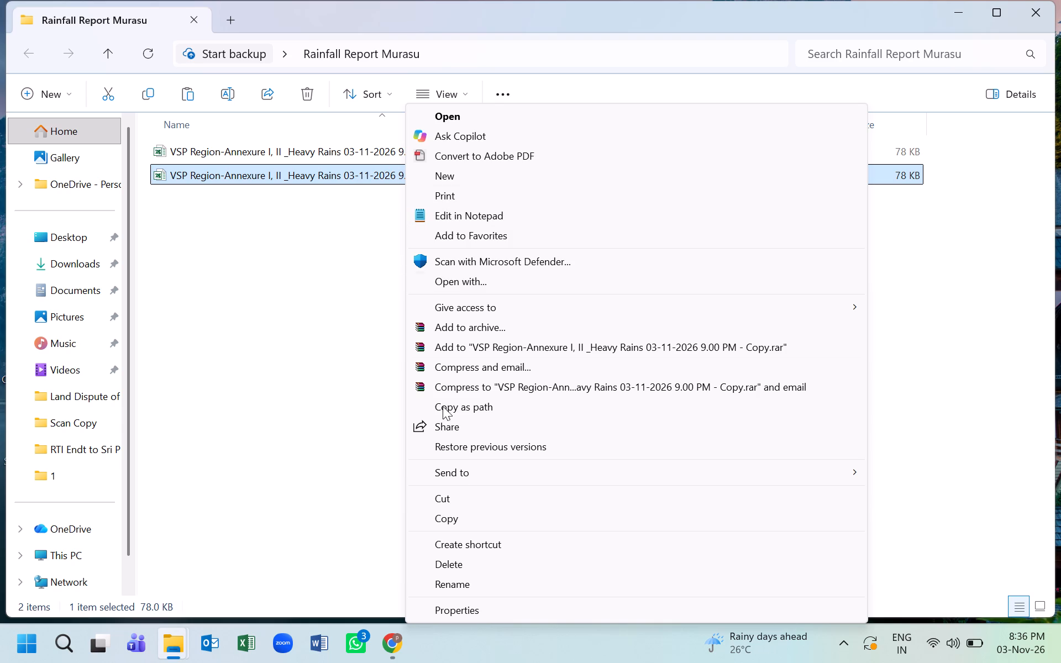
{"action": "left_click", "coordinate": [469, 586]}
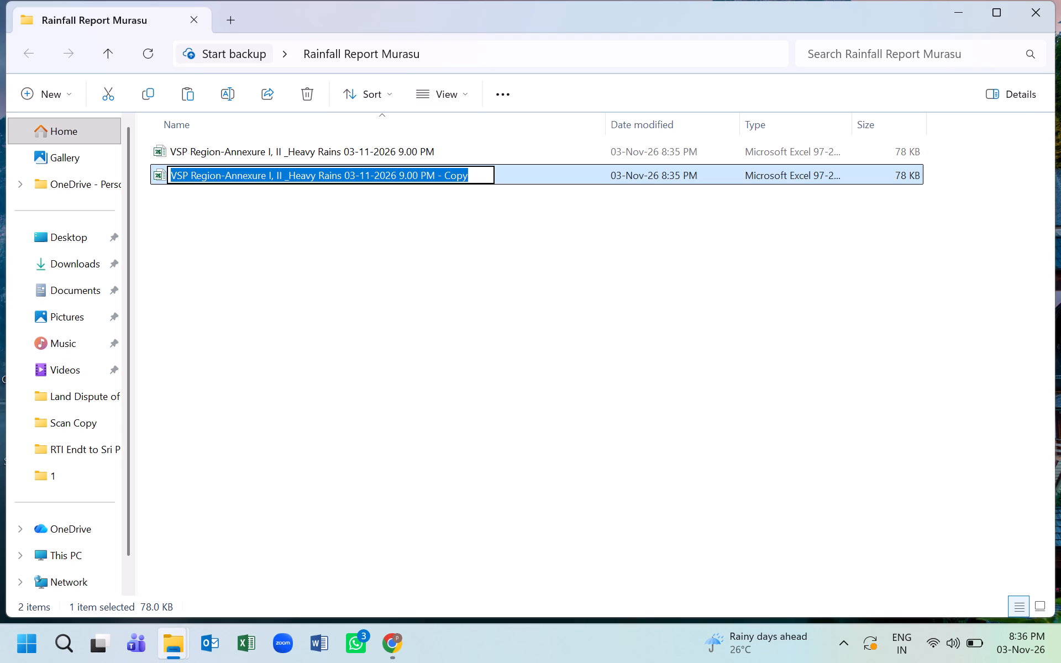
{"action": "left_click", "coordinate": [471, 175]}
{"action": "key", "text": "BackSpace"}
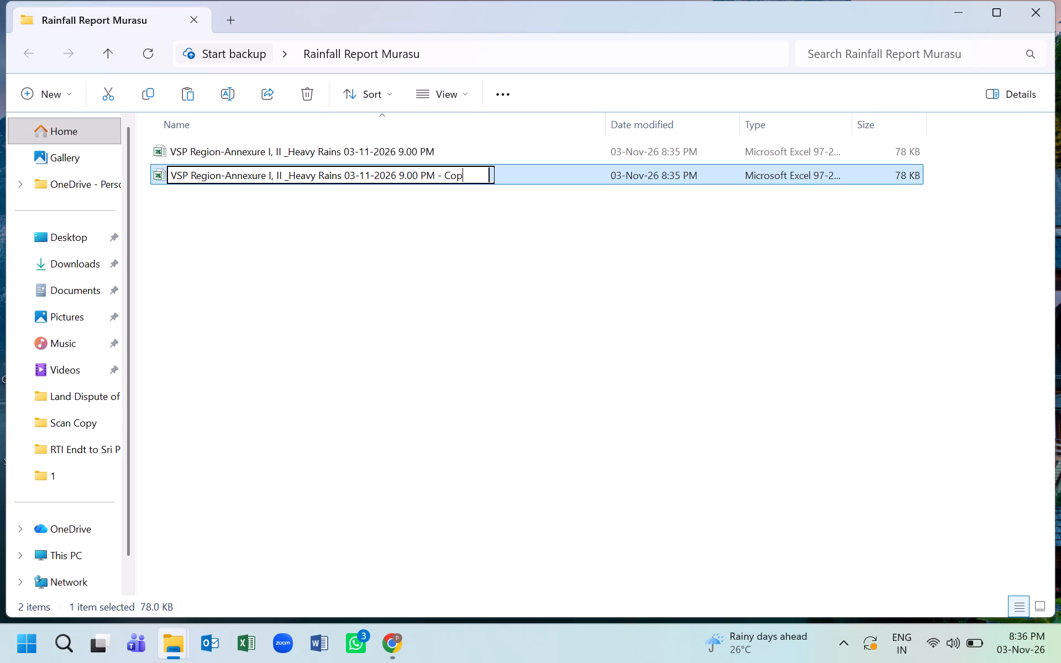
{"action": "key", "text": "BackSpace"}
{"action": "key", "text": "BackSpace"}
{"action": "key", "text": "BackSpace"}
{"action": "key", "text": "BackSpace"}
{"action": "key", "text": "BackSpace"}
{"action": "left_click", "coordinate": [405, 171]}
{"action": "key", "text": "BackSpace"}
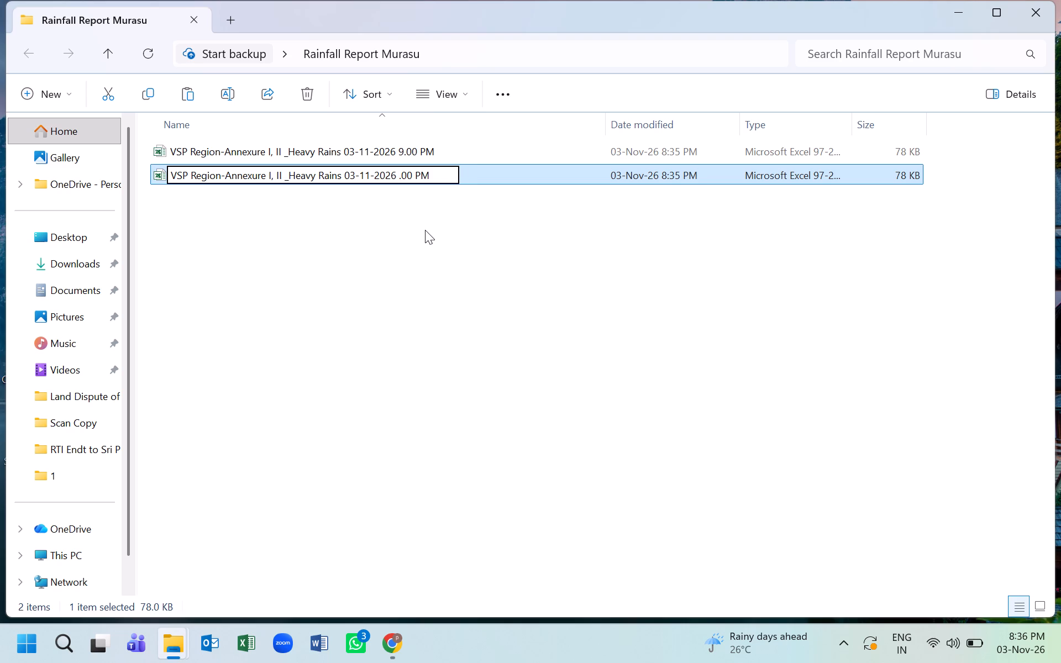
{"action": "key", "text": "1"}
{"action": "key", "text": "0"}
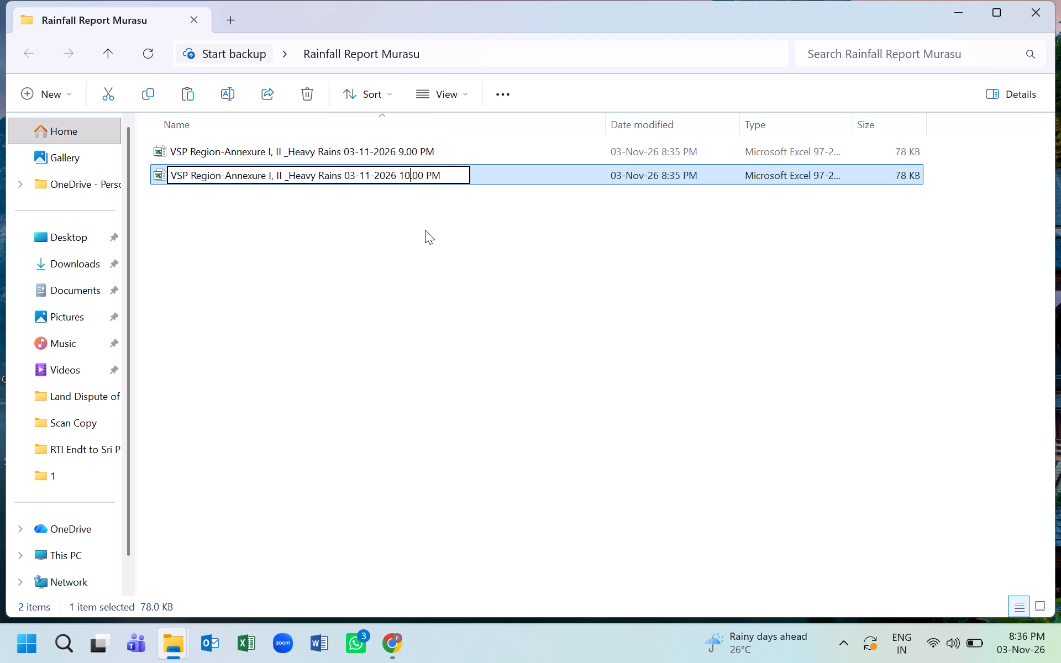
{"action": "left_click", "coordinate": [430, 290]}
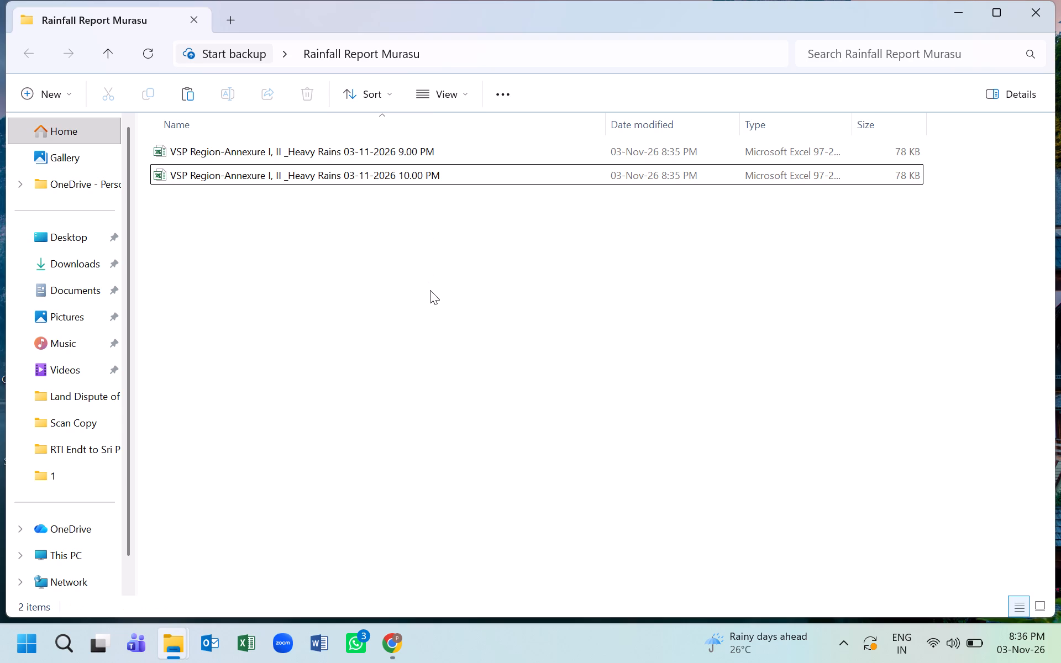
Open the 10.00 PM heavy rains workbook in Excel.
{"action": "double_click", "coordinate": [414, 175]}
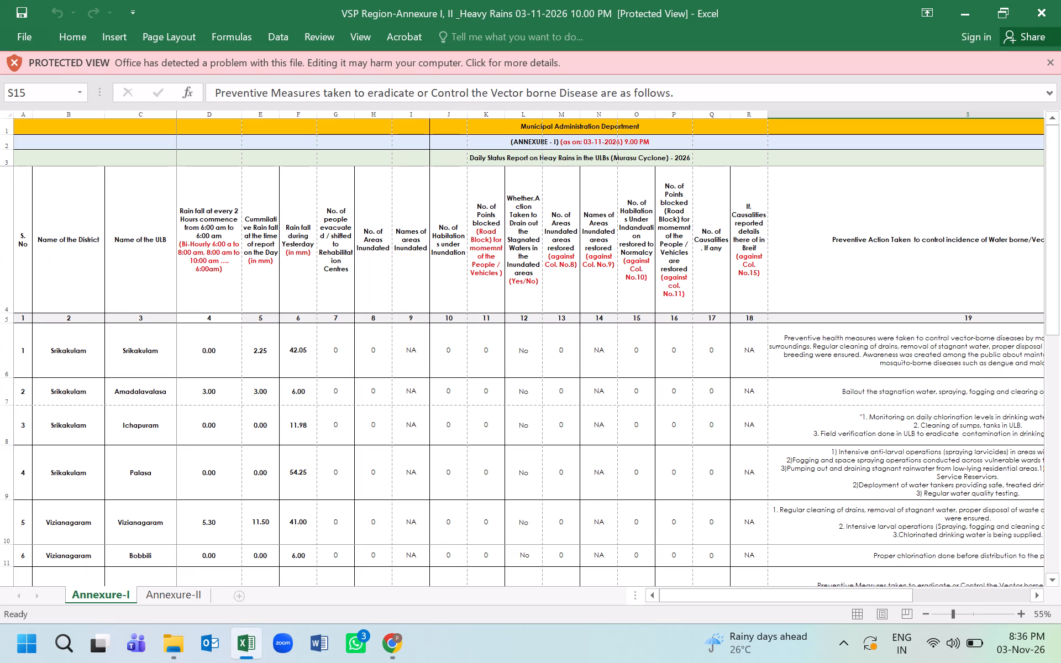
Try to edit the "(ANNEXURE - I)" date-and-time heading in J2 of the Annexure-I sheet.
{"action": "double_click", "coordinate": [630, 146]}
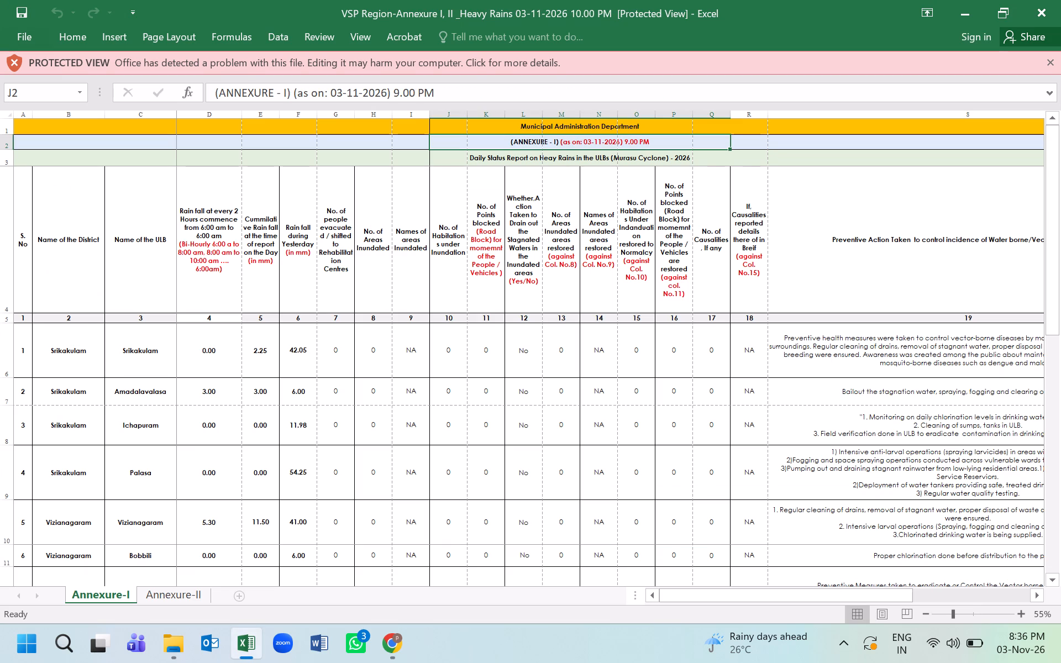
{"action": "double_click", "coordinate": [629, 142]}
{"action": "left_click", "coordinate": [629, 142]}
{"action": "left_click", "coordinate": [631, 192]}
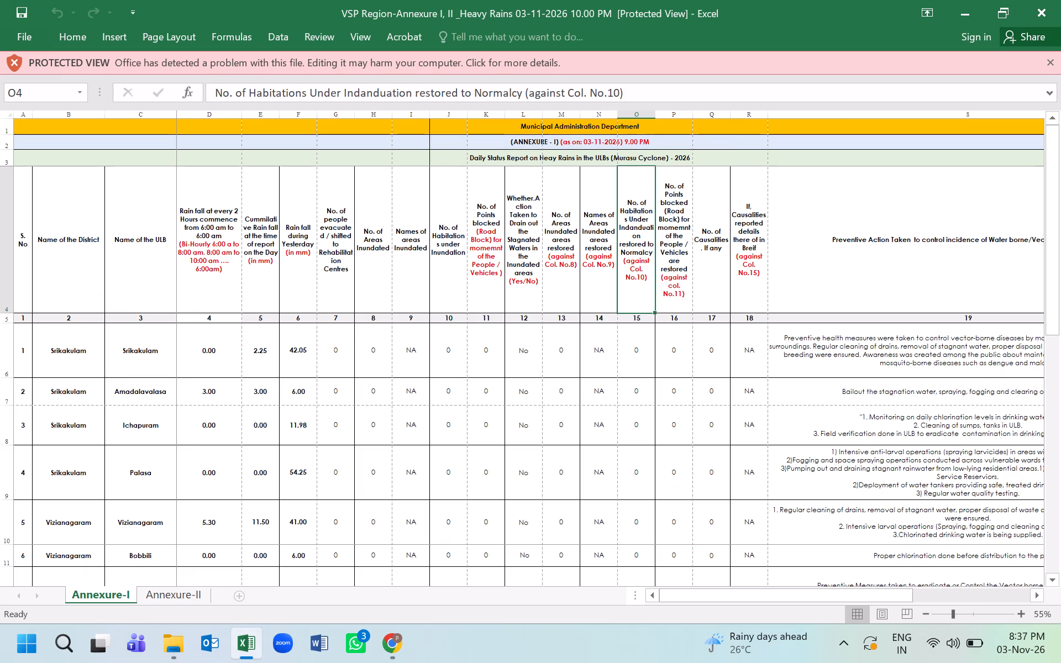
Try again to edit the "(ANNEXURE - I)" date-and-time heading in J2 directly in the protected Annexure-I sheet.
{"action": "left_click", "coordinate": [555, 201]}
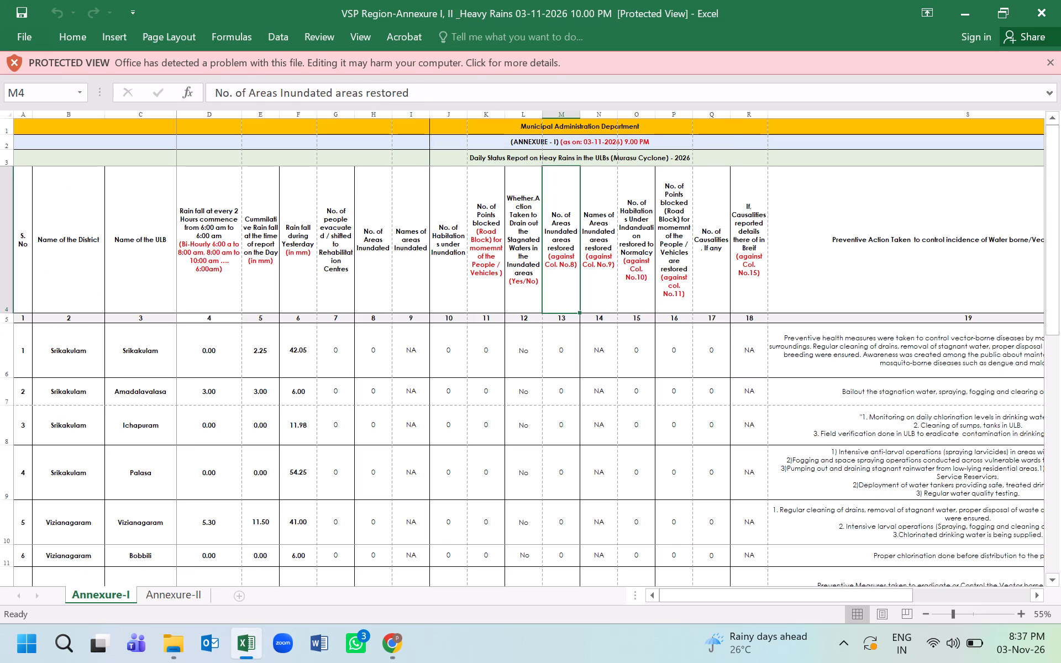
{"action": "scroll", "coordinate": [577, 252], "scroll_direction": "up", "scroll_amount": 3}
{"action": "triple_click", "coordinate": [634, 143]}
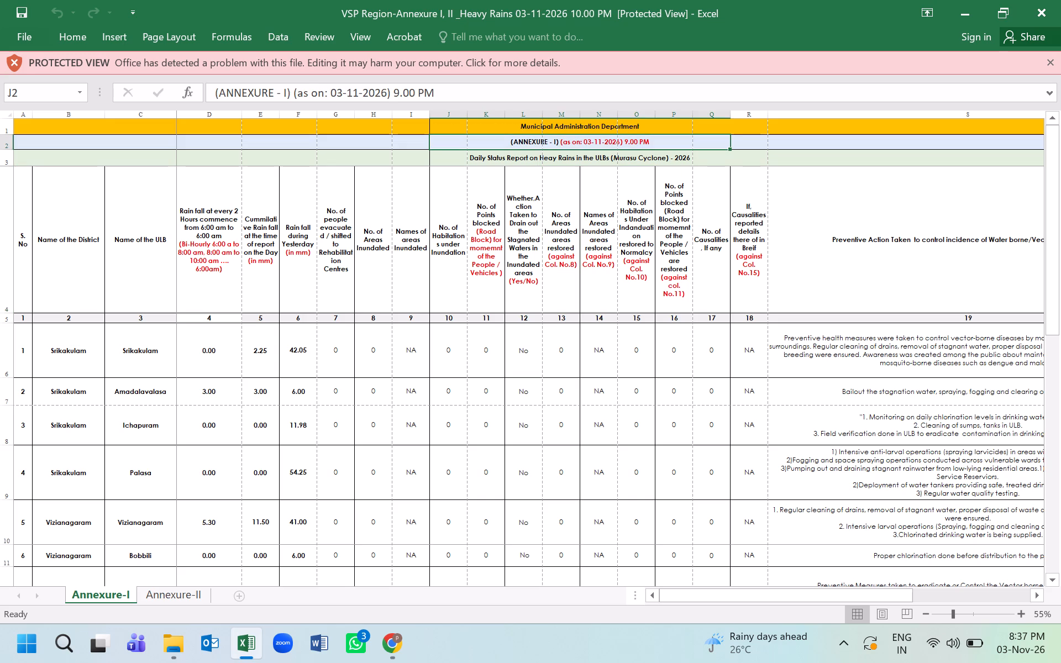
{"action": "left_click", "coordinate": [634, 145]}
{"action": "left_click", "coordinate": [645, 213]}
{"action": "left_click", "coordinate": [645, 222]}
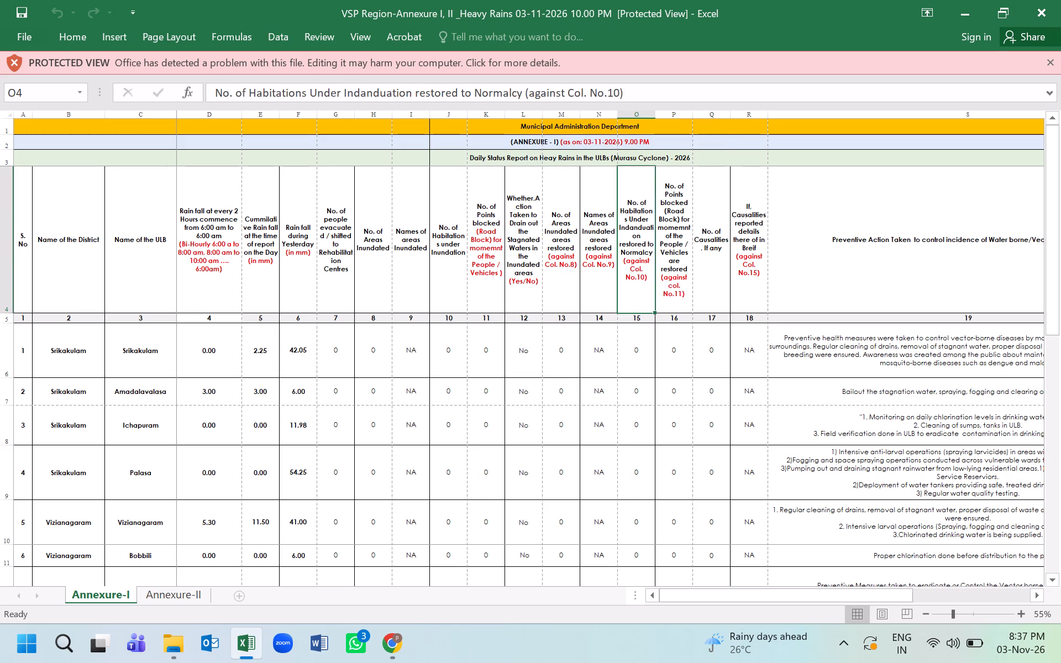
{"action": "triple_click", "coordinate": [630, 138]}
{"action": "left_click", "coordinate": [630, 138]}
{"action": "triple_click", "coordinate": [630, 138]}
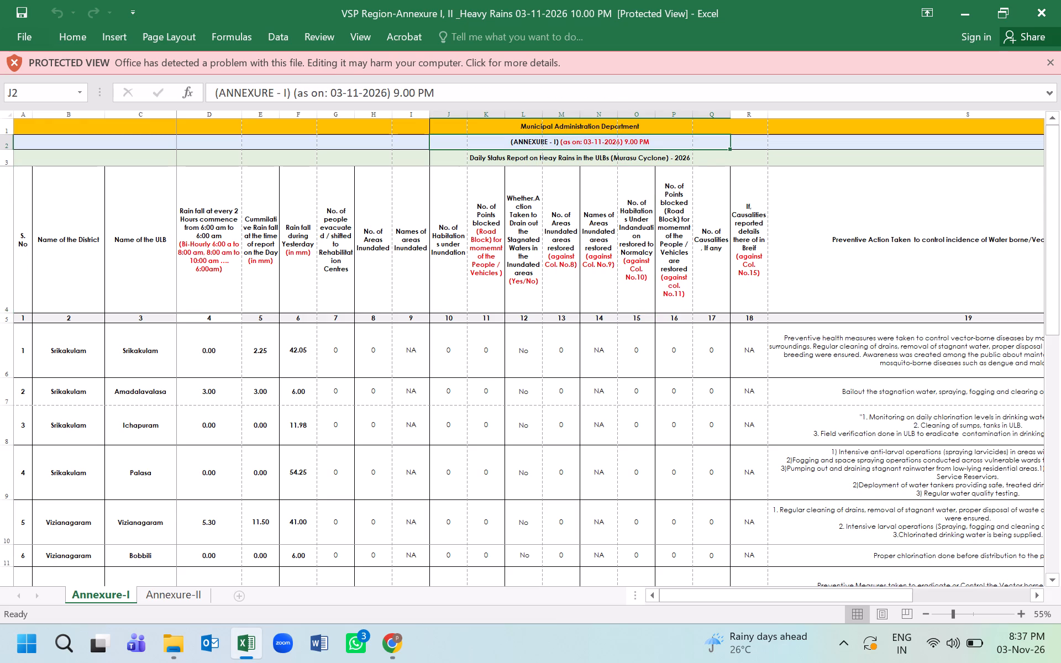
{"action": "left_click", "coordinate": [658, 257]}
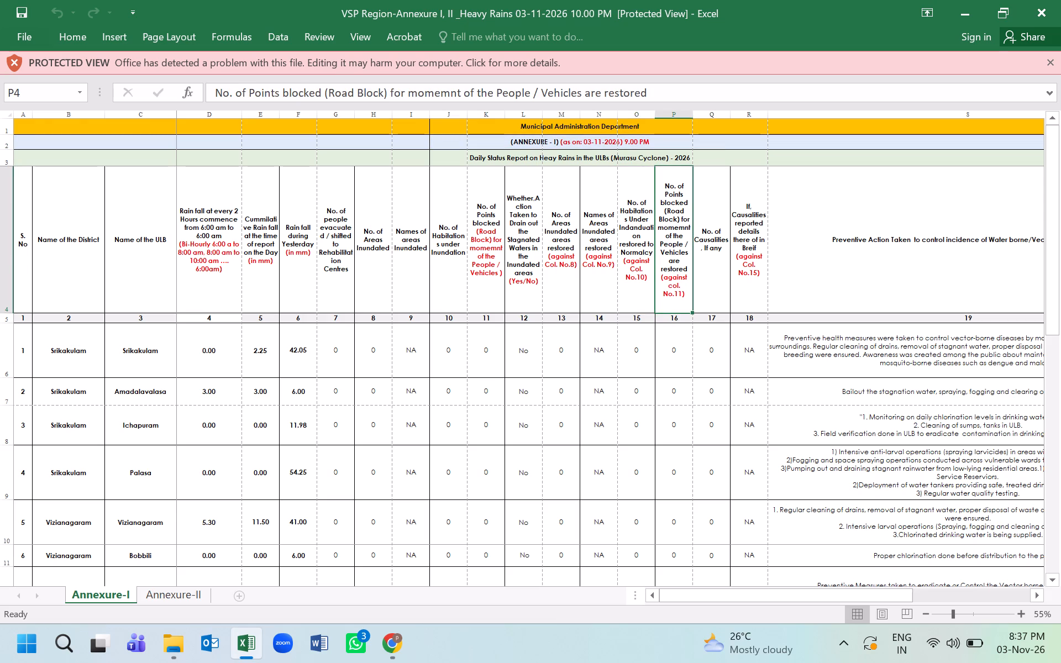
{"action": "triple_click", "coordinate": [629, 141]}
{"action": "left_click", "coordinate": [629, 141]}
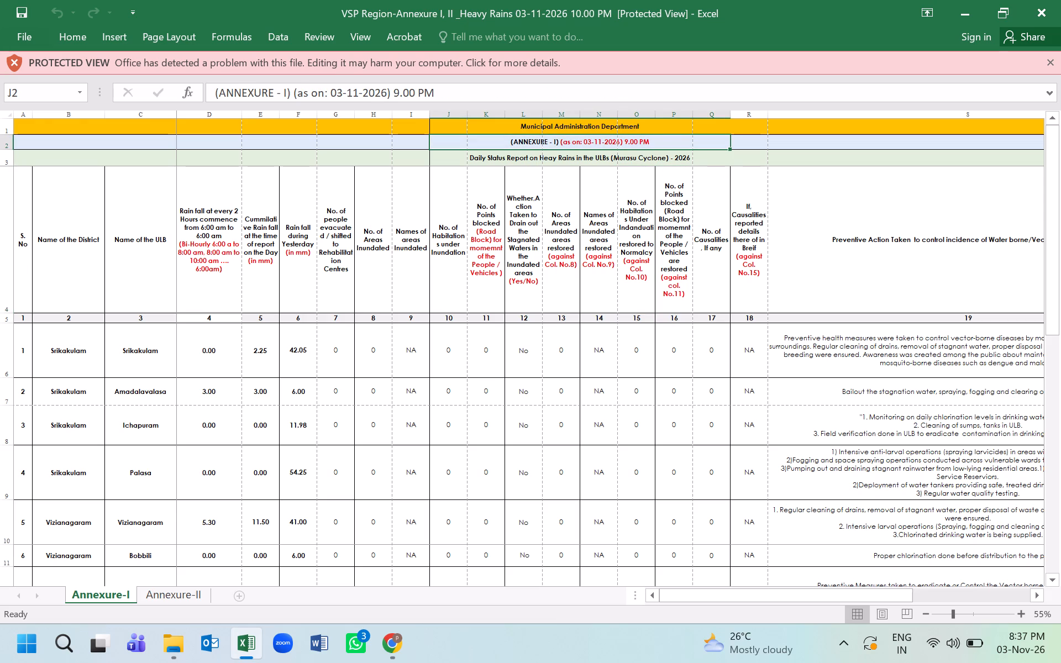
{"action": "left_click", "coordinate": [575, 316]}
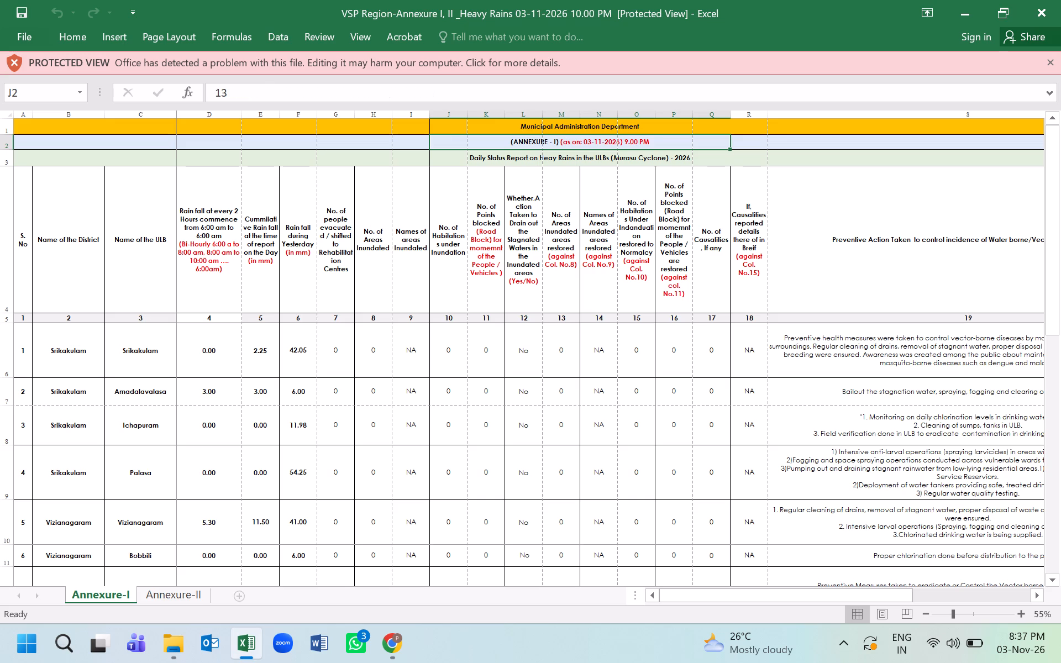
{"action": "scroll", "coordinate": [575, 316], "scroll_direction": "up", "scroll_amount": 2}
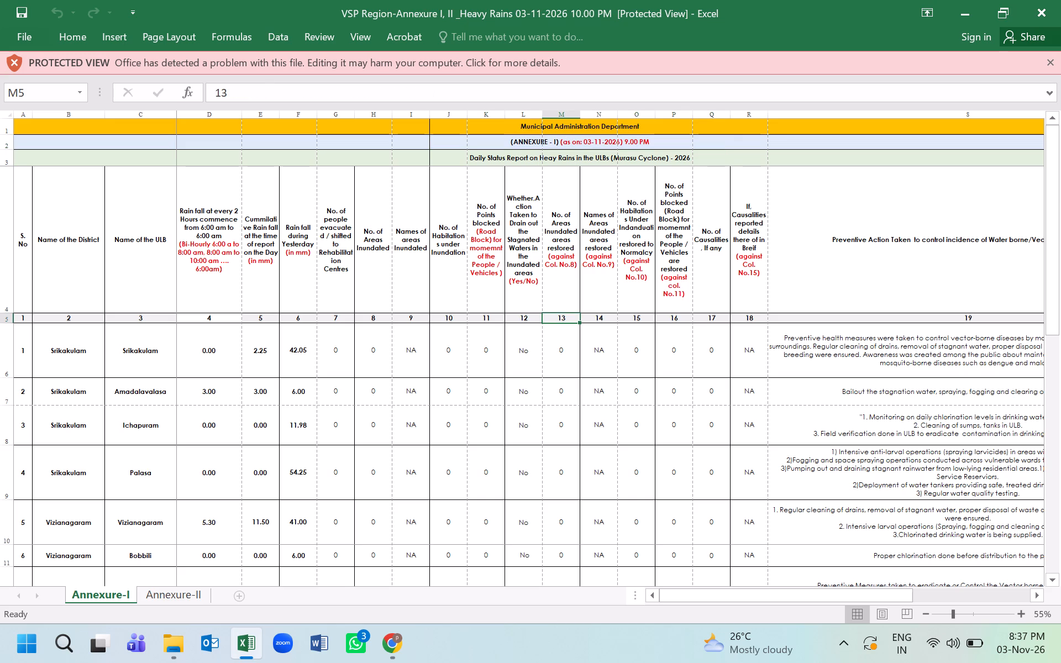
Look through the ULB rows of the Annexure-I sheet and the damage statement on the Annexure-II sheet.
{"action": "scroll", "coordinate": [575, 317], "scroll_direction": "down", "scroll_amount": 3}
{"action": "scroll", "coordinate": [575, 319], "scroll_direction": "up", "scroll_amount": 1}
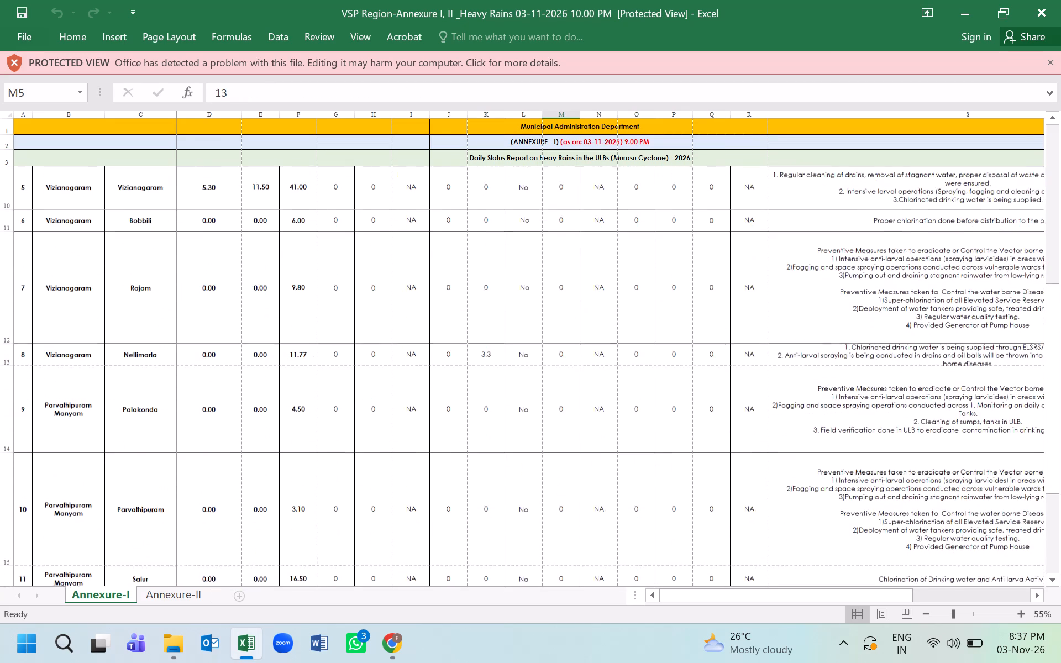
{"action": "left_click", "coordinate": [170, 596]}
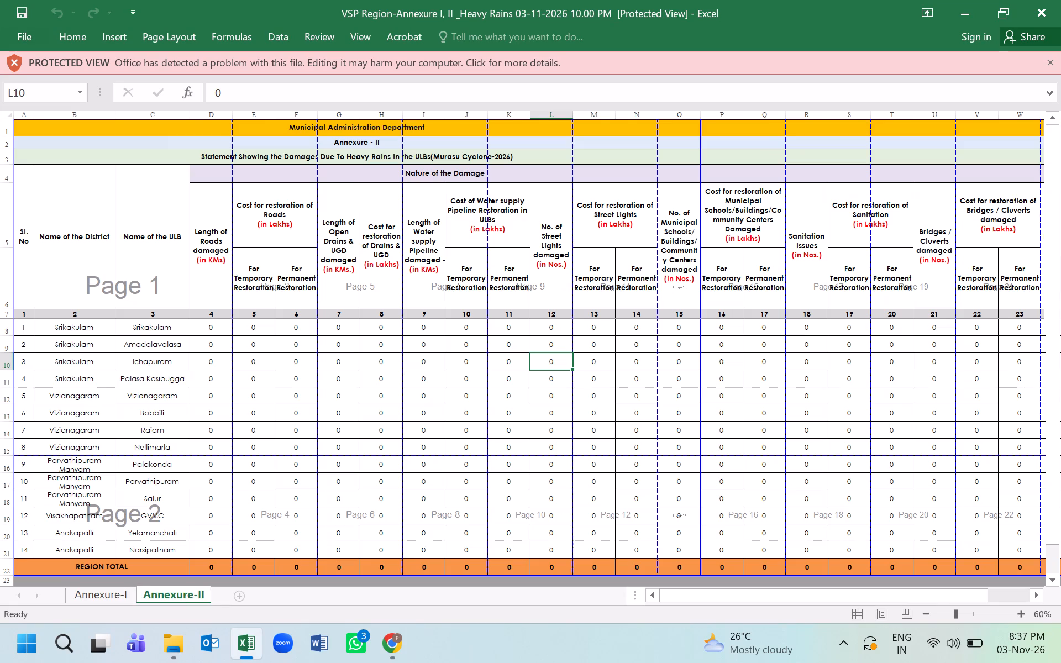
{"action": "scroll", "coordinate": [190, 568], "scroll_direction": "up", "scroll_amount": 3}
{"action": "scroll", "coordinate": [445, 412], "scroll_direction": "down", "scroll_amount": 2}
{"action": "scroll", "coordinate": [446, 413], "scroll_direction": "up", "scroll_amount": 3}
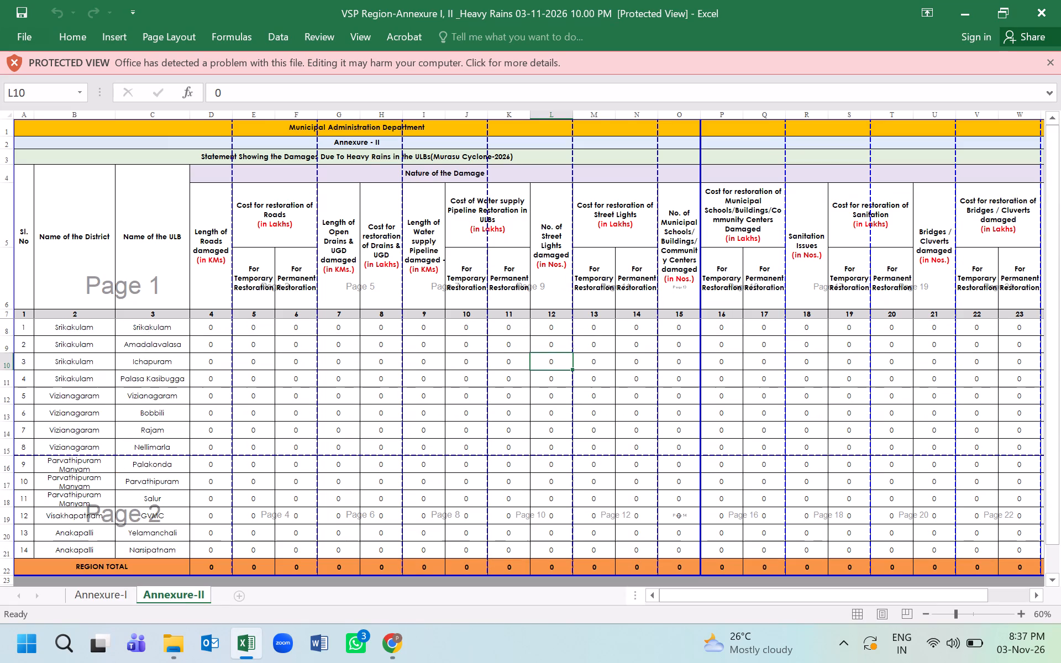
{"action": "left_click", "coordinate": [120, 592]}
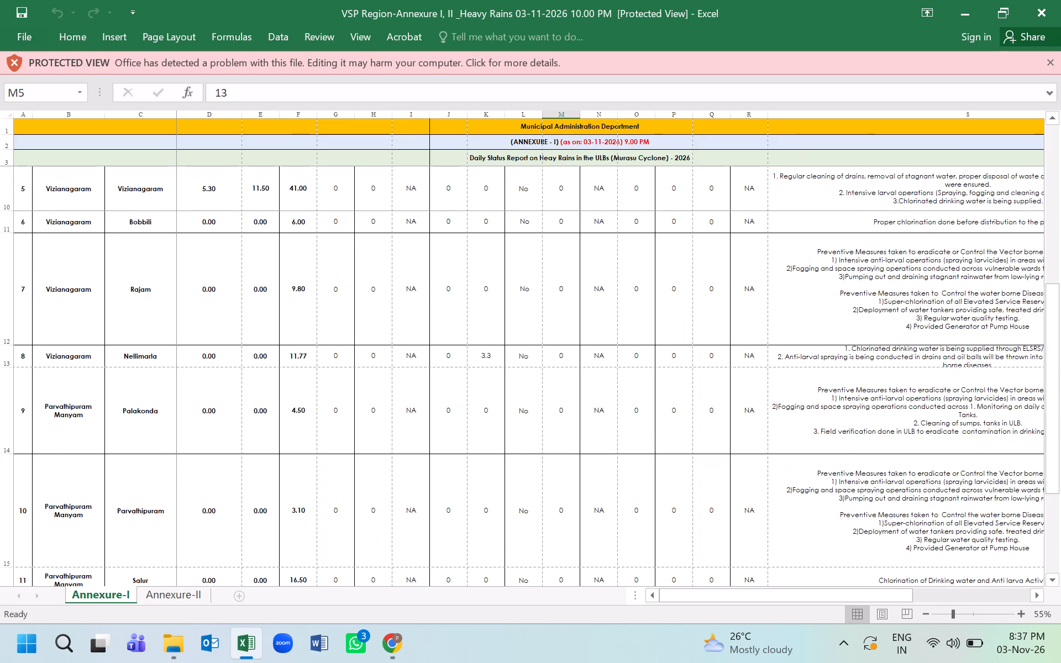
{"action": "scroll", "coordinate": [447, 377], "scroll_direction": "up", "scroll_amount": 4}
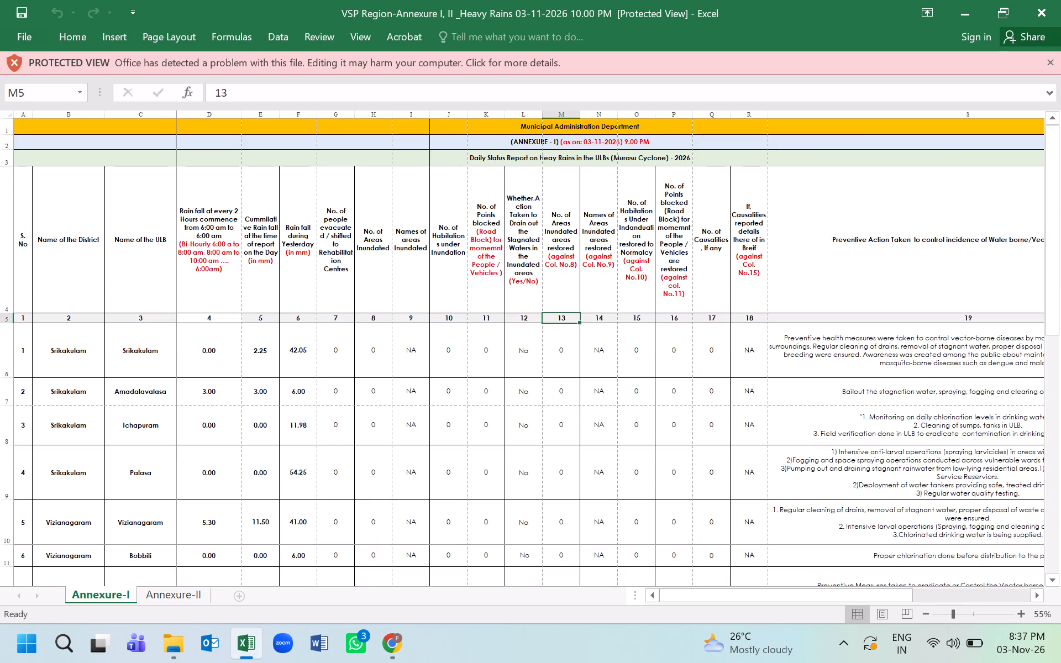
Enable editing of the protected 10.00 PM workbook, starting from the J2 heading of Annexure-I.
{"action": "left_click", "coordinate": [599, 144]}
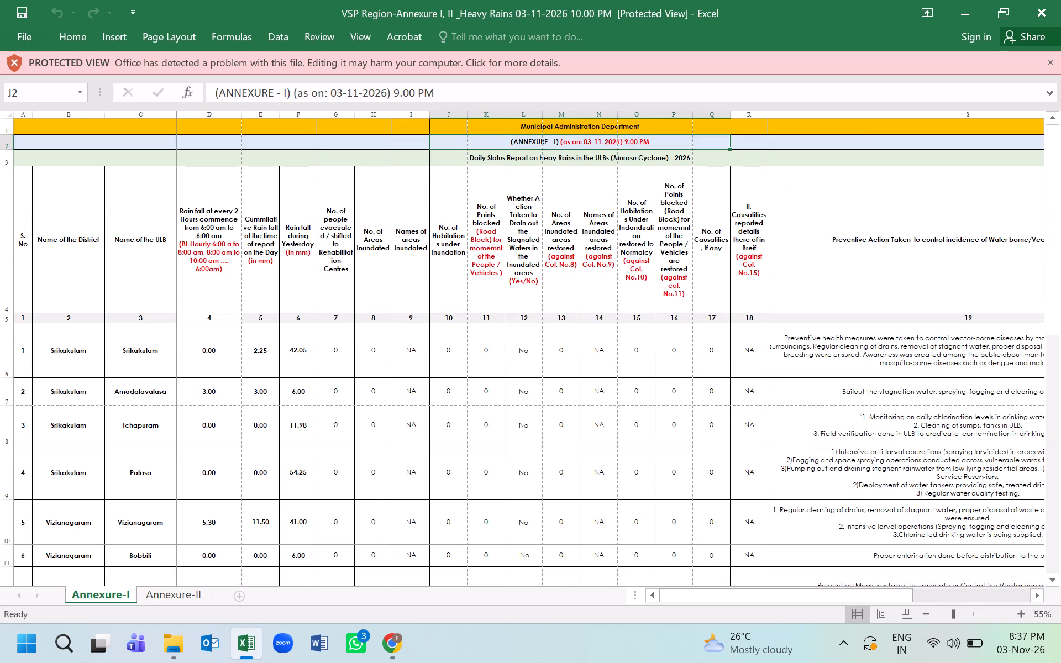
{"action": "left_click", "coordinate": [402, 90]}
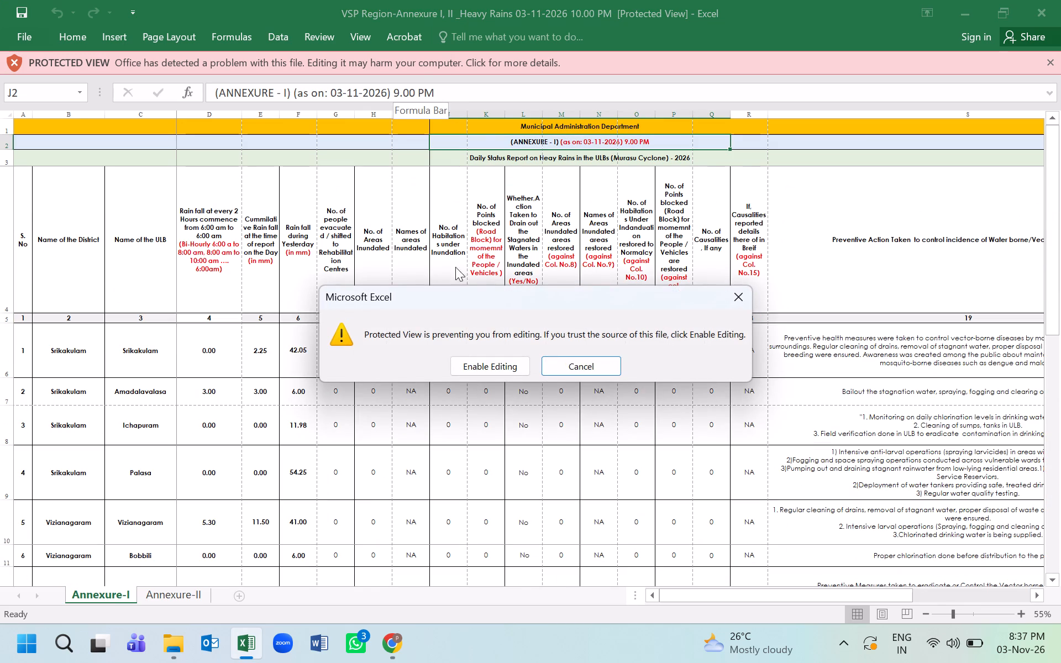
{"action": "left_click", "coordinate": [512, 371]}
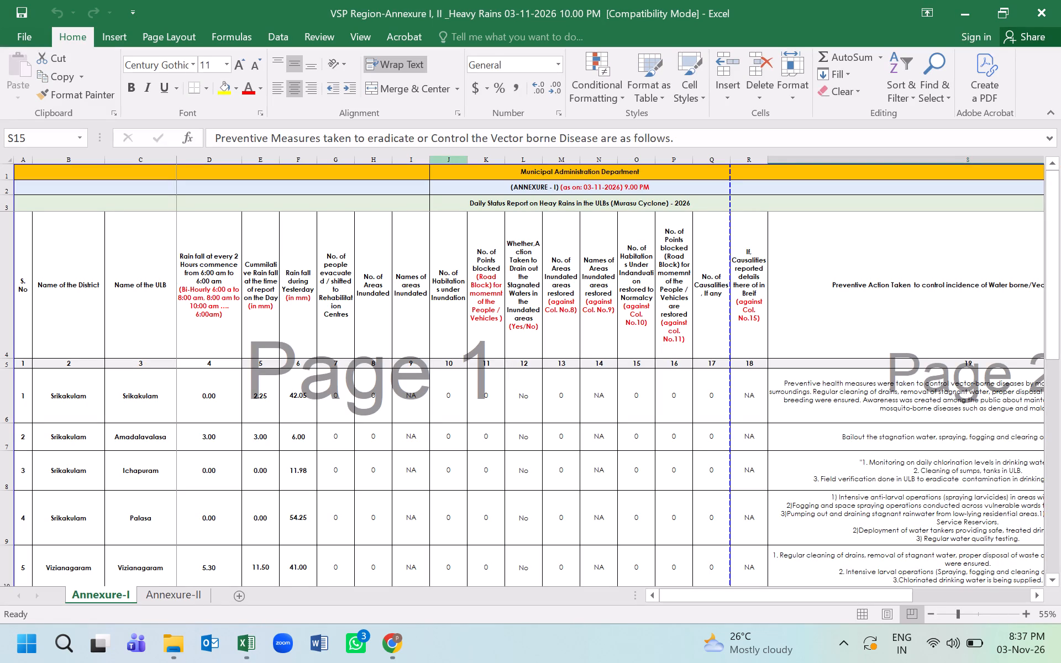
Remove the hour digit 9 from the time in the J2 heading of the Annexure-I sheet.
{"action": "left_click", "coordinate": [598, 186]}
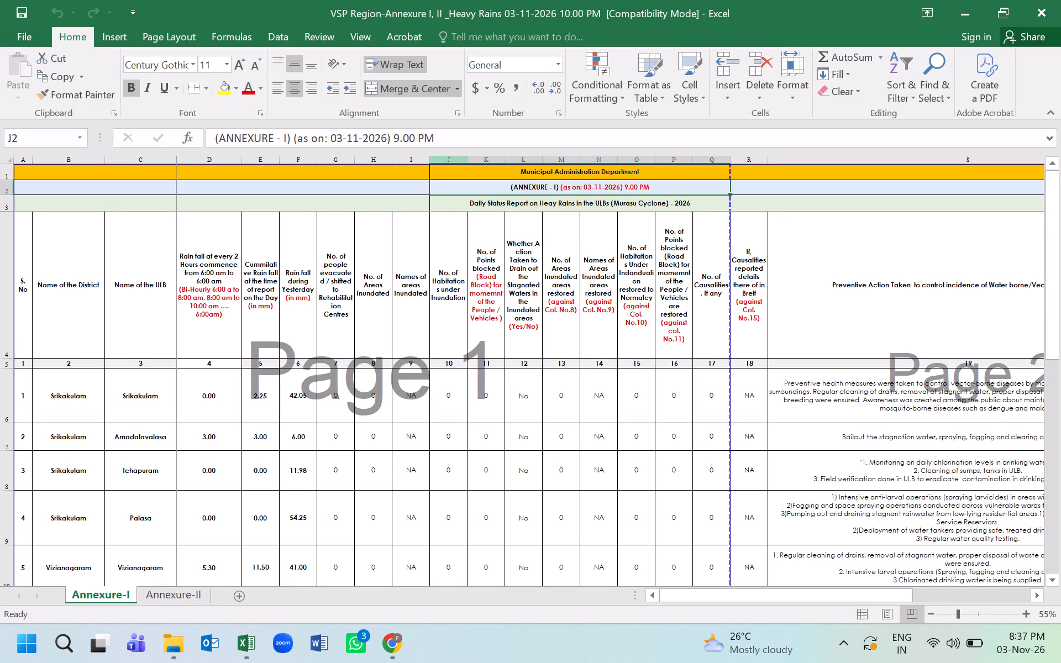
{"action": "left_click_drag", "start_coordinate": [398, 135], "coordinate": [400, 140]}
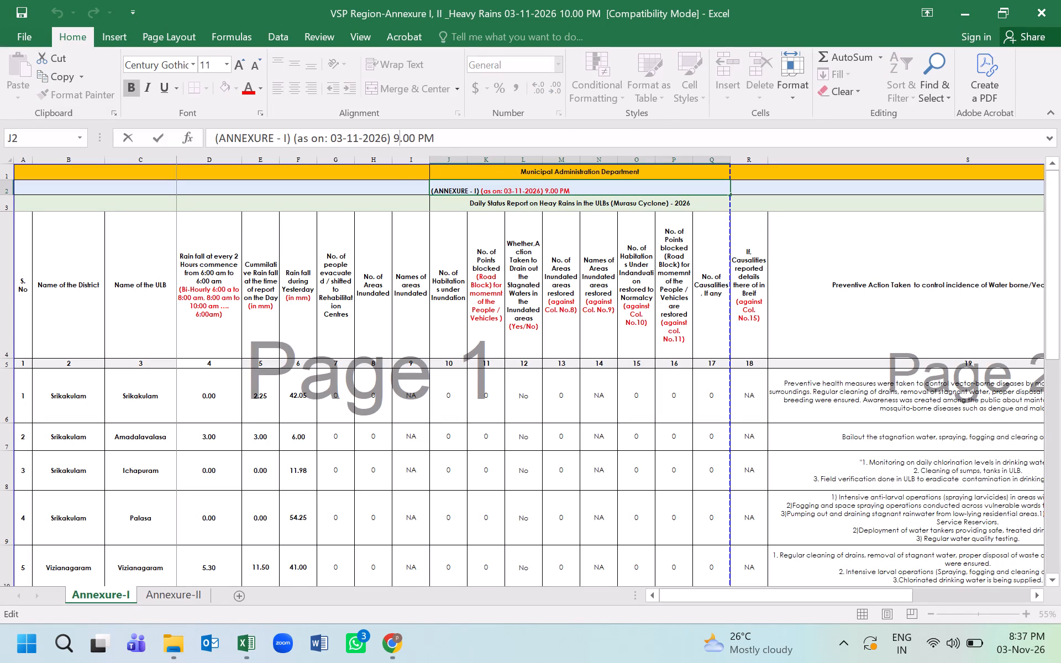
{"action": "key", "text": "BackSpace"}
{"action": "left_click", "coordinate": [459, 240]}
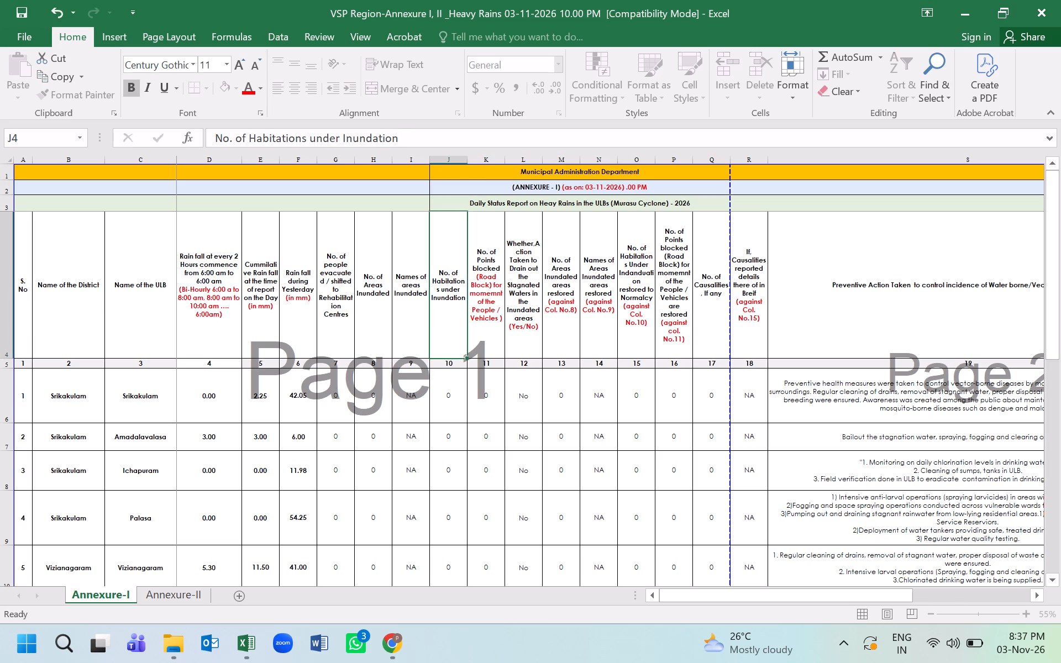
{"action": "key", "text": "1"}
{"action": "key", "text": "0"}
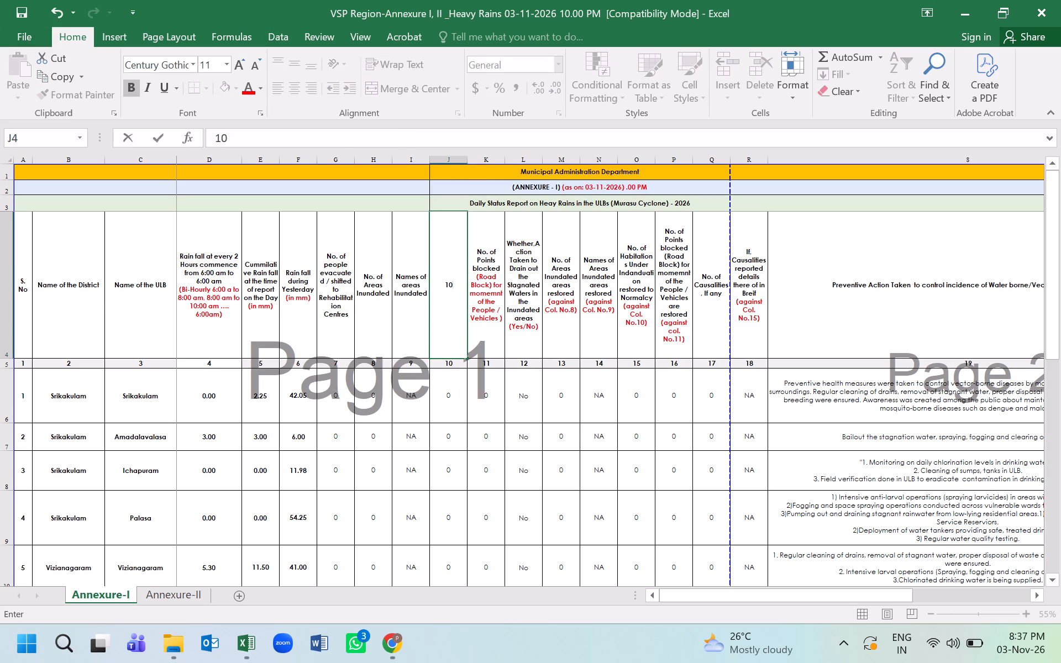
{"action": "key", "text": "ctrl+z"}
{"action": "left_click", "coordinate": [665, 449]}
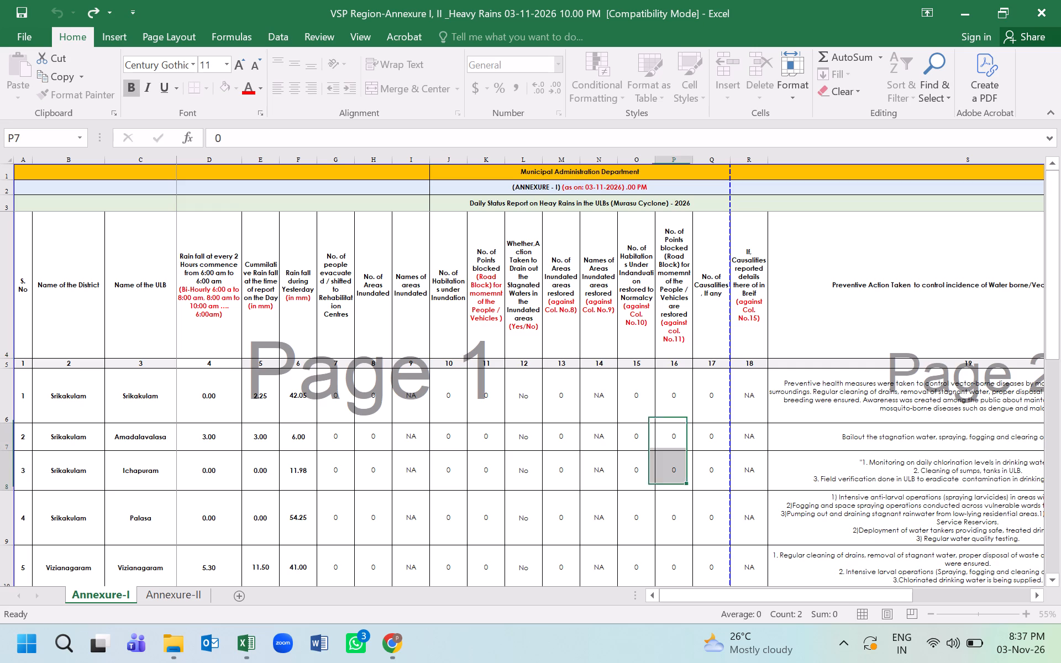
Insert the hour 10 before ".00 PM" in the J2 date-and-time heading of the Annexure-I sheet.
{"action": "left_click", "coordinate": [633, 190]}
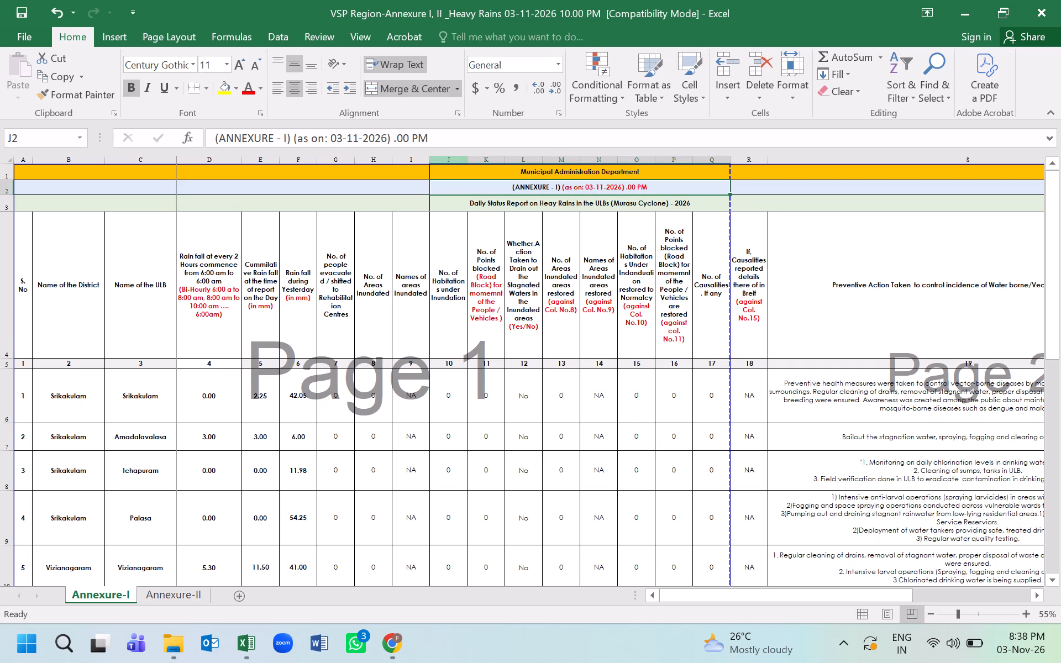
{"action": "left_click", "coordinate": [392, 138]}
{"action": "key", "text": "space"}
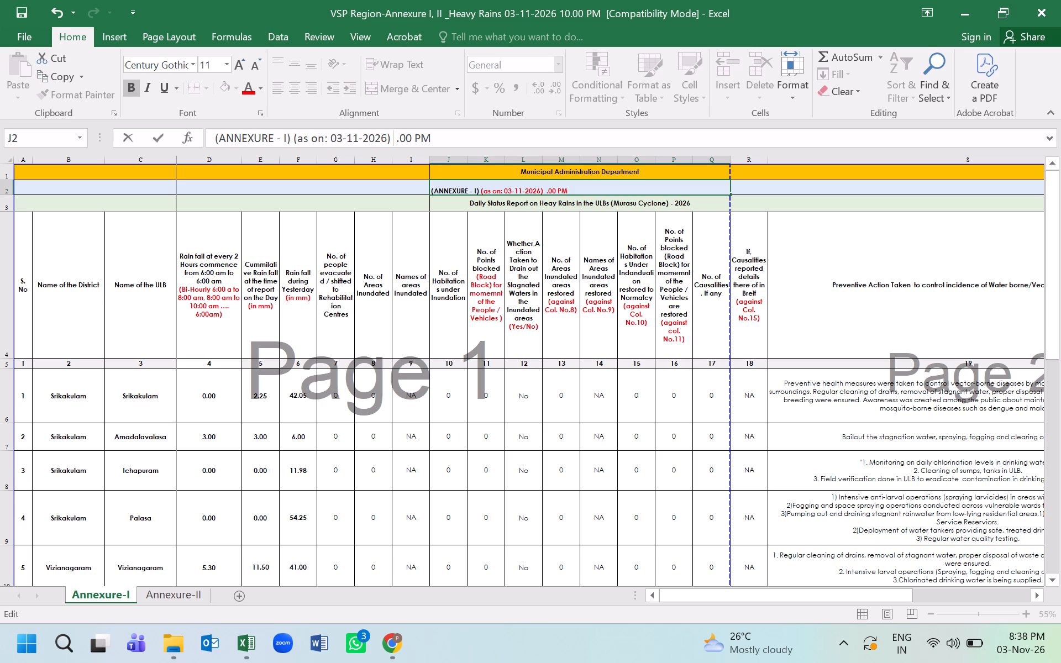
{"action": "key", "text": "1"}
{"action": "key", "text": "0"}
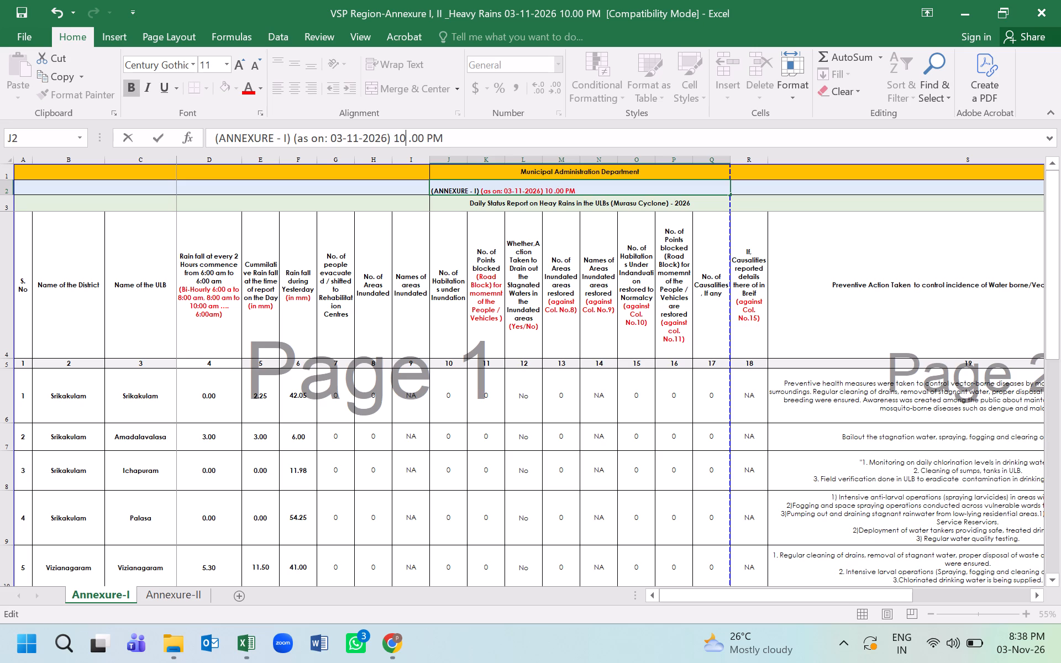
{"action": "left_click", "coordinate": [479, 324]}
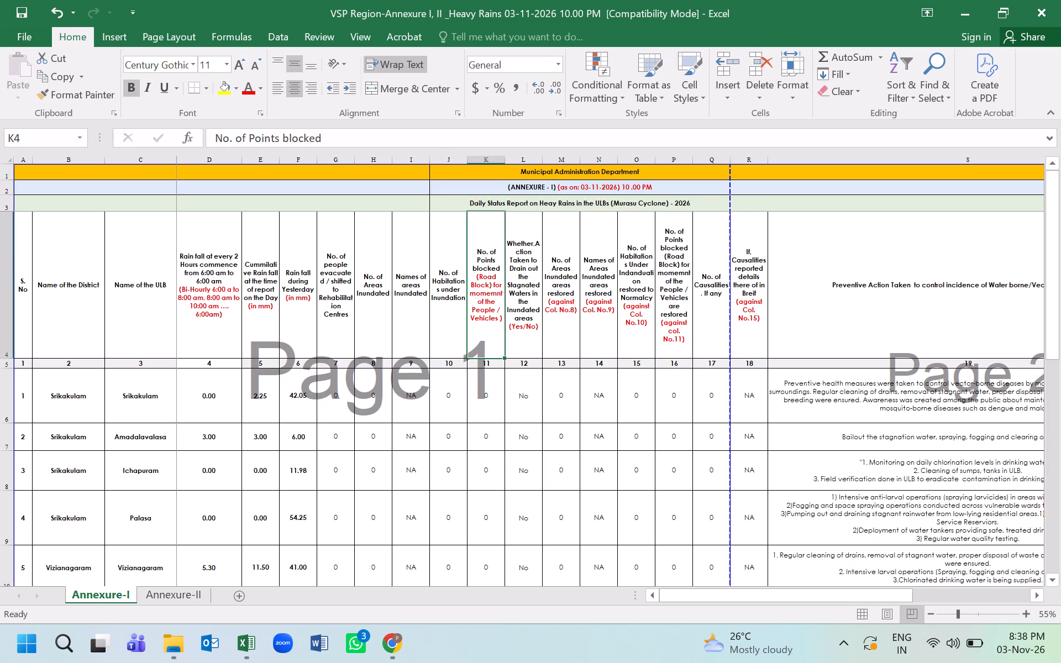
Enlarge the Annexure-I sheet to 70% and review all ULB rainfall rows down to the REGION TOTAL row.
{"action": "scroll", "coordinate": [539, 335], "scroll_direction": "up", "scroll_amount": 2, "text": "ctrl"}
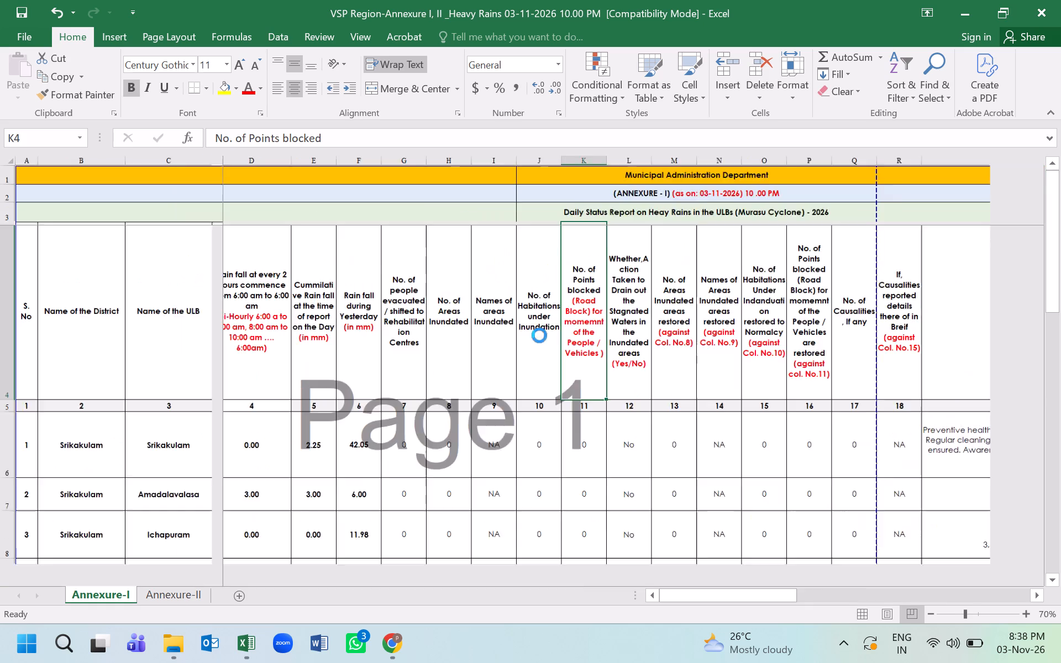
{"action": "scroll", "coordinate": [539, 335], "scroll_direction": "up", "scroll_amount": 1, "text": "ctrl"}
{"action": "scroll", "coordinate": [529, 354], "scroll_direction": "down", "scroll_amount": 2, "text": "ctrl"}
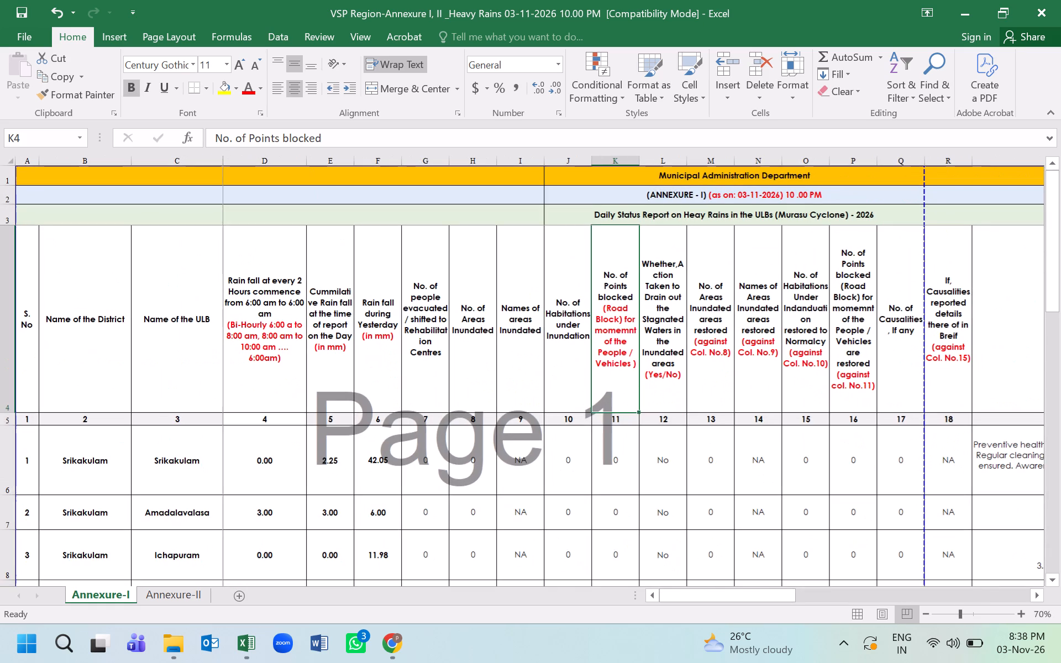
{"action": "scroll", "coordinate": [529, 354], "scroll_direction": "down", "scroll_amount": 1}
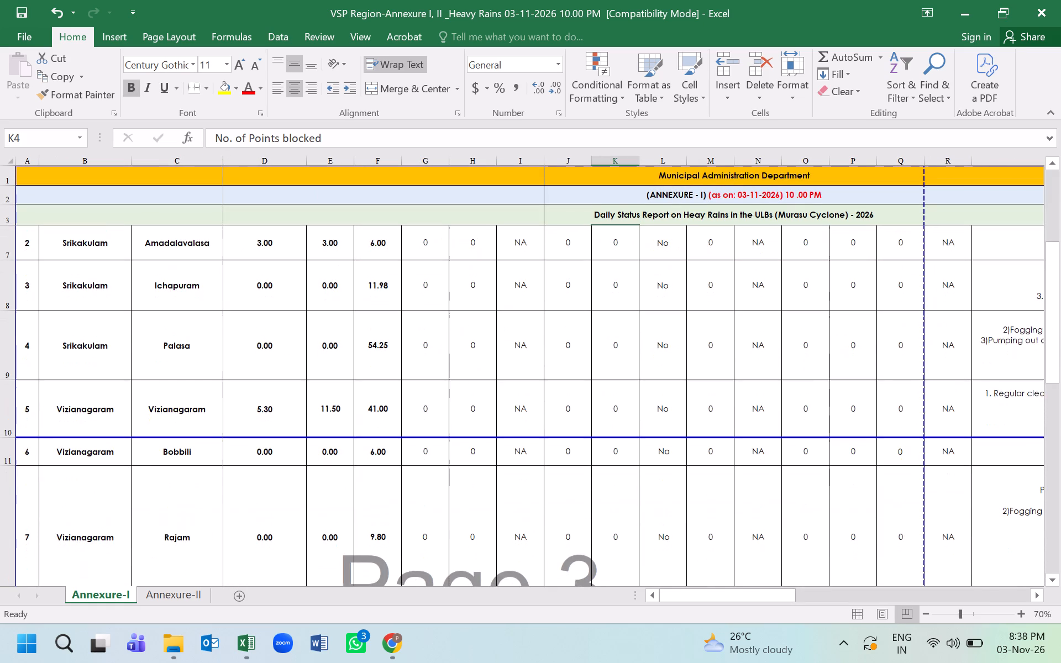
{"action": "scroll", "coordinate": [530, 366], "scroll_direction": "down", "scroll_amount": 3}
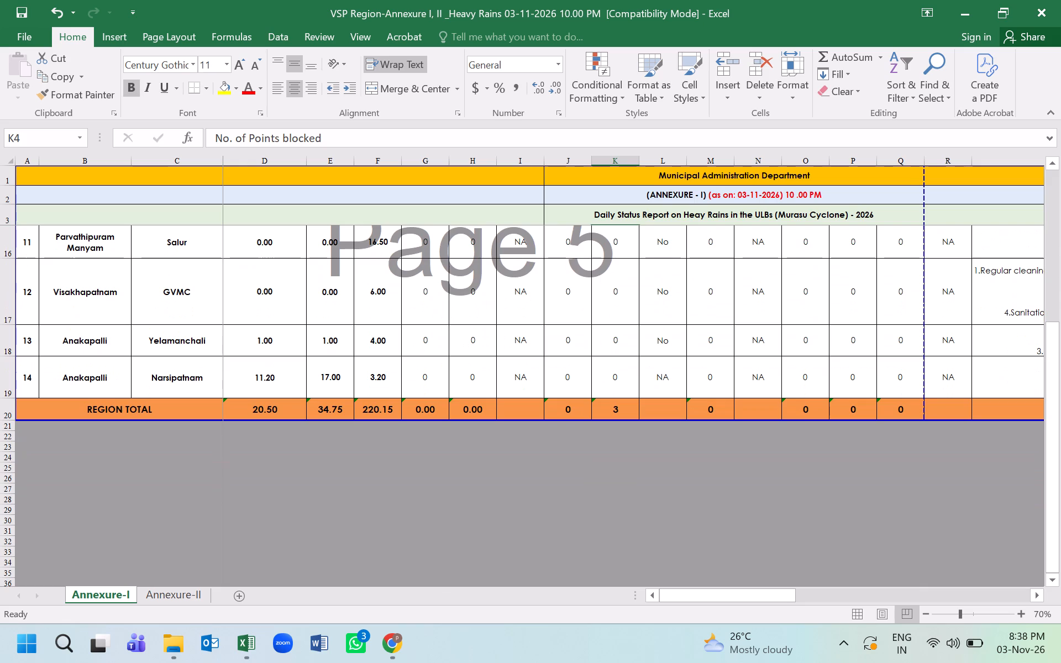
{"action": "scroll", "coordinate": [530, 369], "scroll_direction": "up", "scroll_amount": 2}
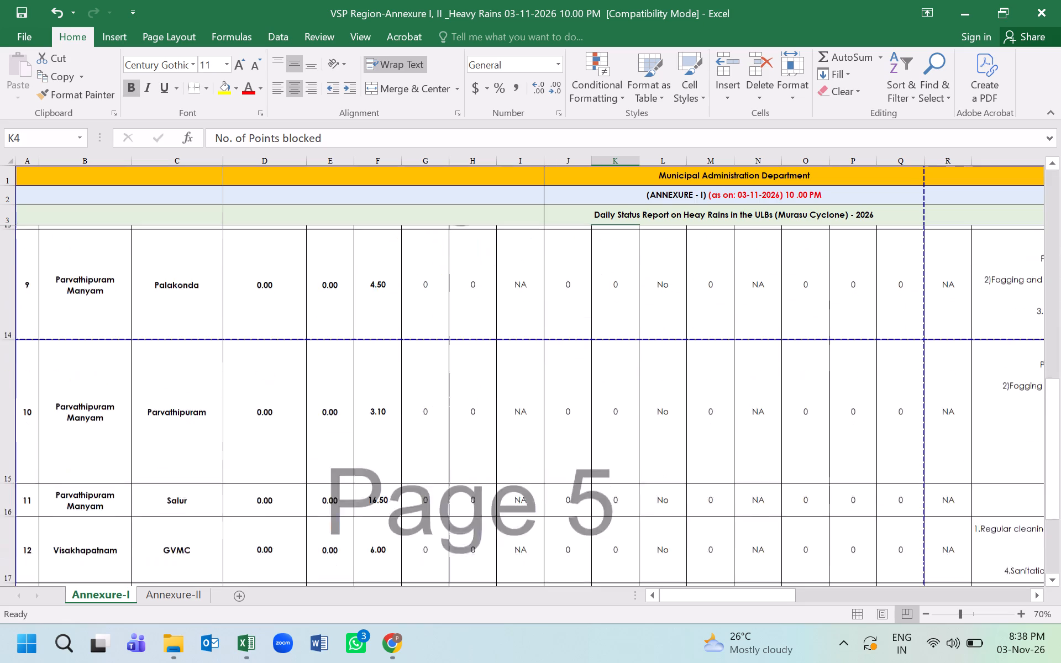
{"action": "scroll", "coordinate": [530, 369], "scroll_direction": "up", "scroll_amount": 3}
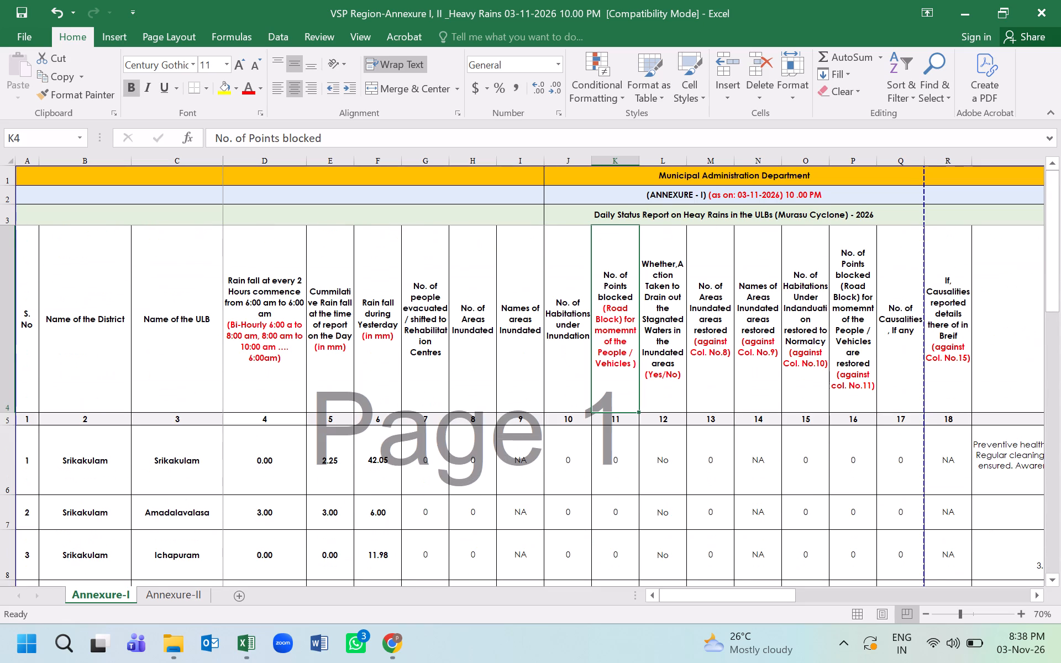
{"action": "scroll", "coordinate": [530, 369], "scroll_direction": "down", "scroll_amount": 2}
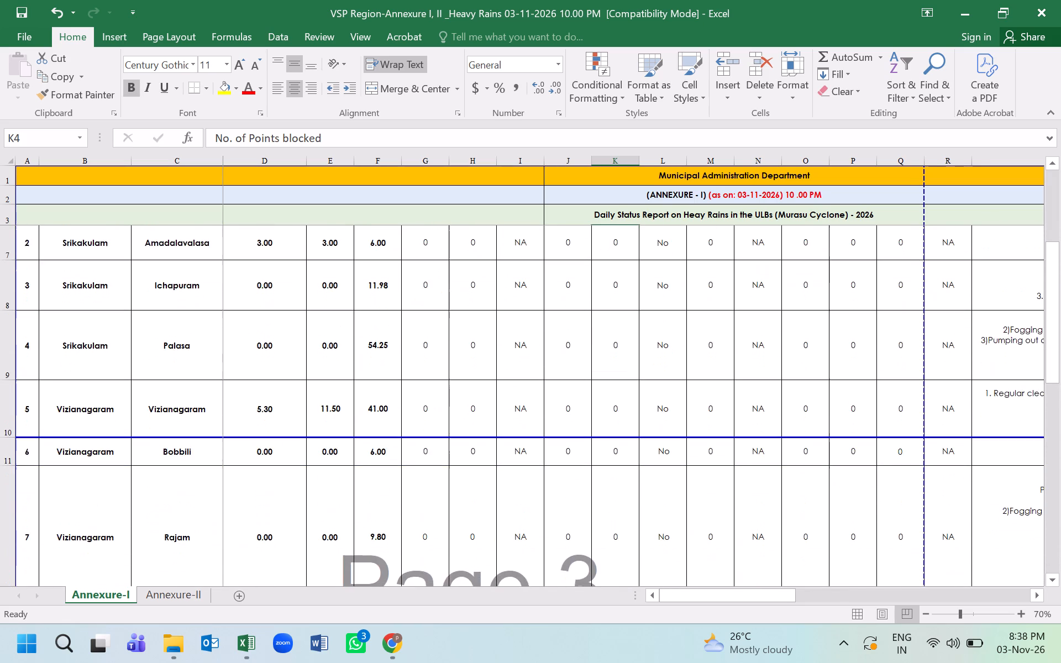
{"action": "scroll", "coordinate": [530, 369], "scroll_direction": "down", "scroll_amount": 2}
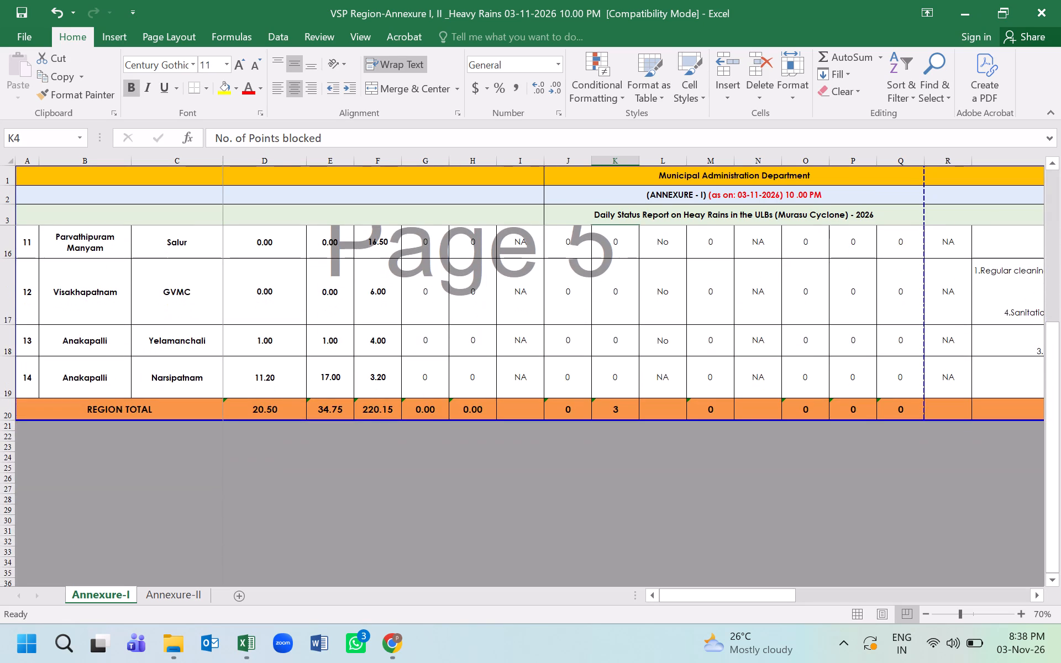
{"action": "scroll", "coordinate": [530, 369], "scroll_direction": "up", "scroll_amount": 9}
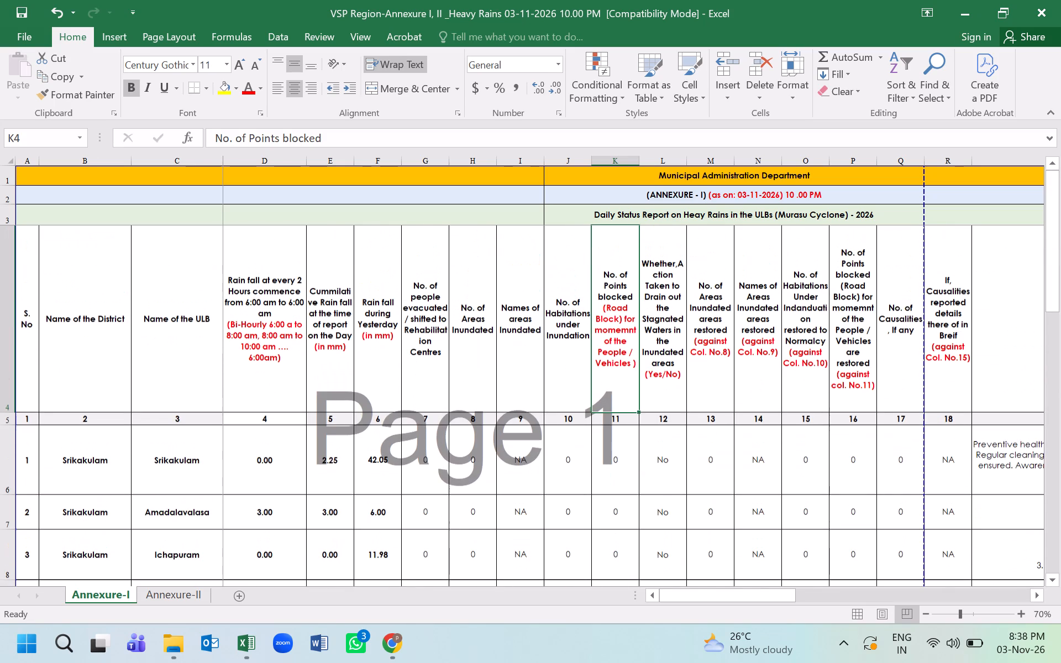
Save the 10.00 PM workbook in its existing Excel 97-2003 format, continuing past the compatibility check.
{"action": "left_click", "coordinate": [17, 13]}
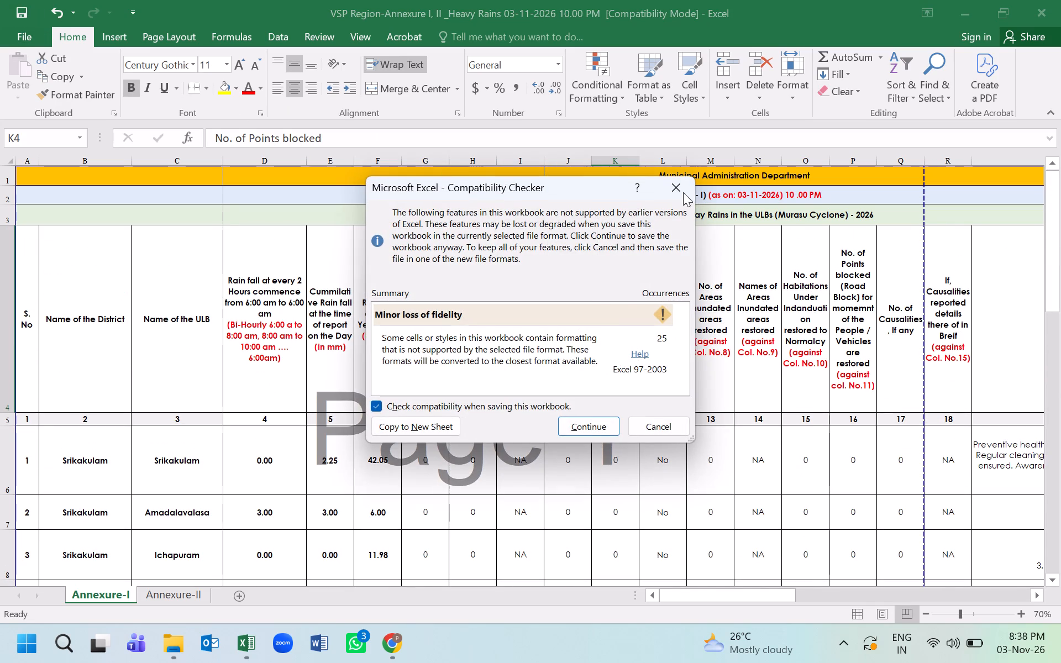
{"action": "left_click", "coordinate": [680, 187]}
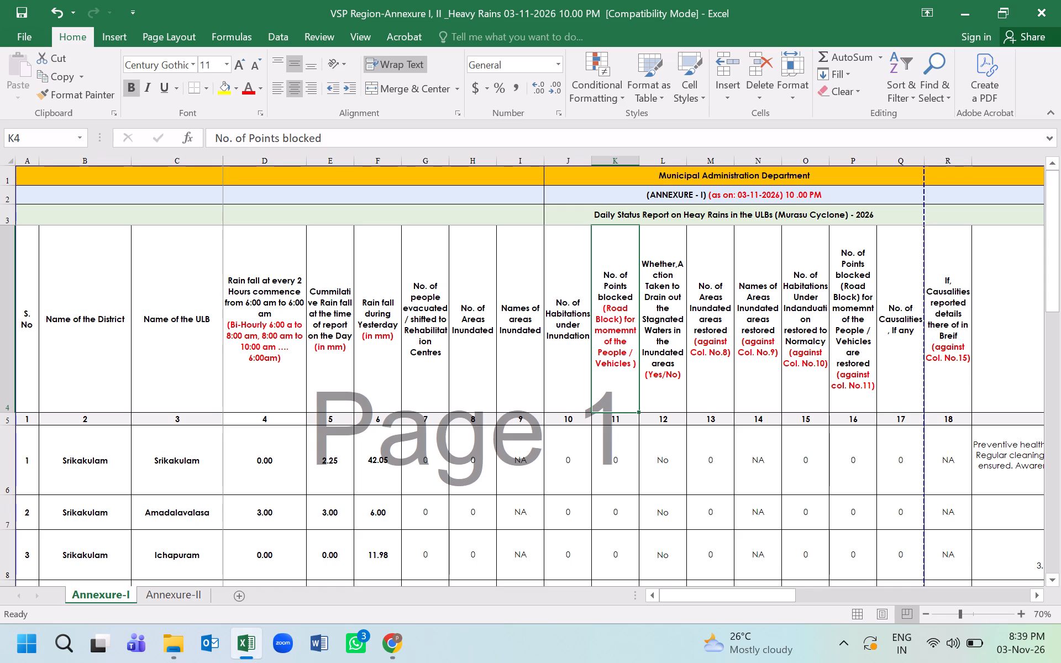
{"action": "scroll", "coordinate": [669, 486], "scroll_direction": "down", "scroll_amount": 5}
{"action": "scroll", "coordinate": [669, 486], "scroll_direction": "up", "scroll_amount": 2}
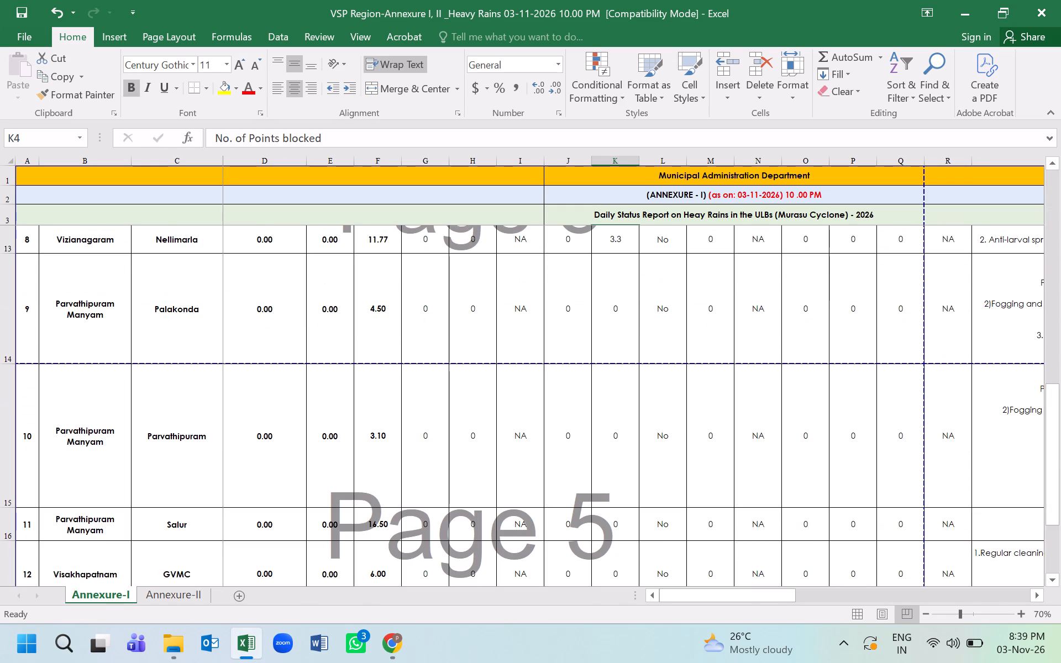
{"action": "triple_click", "coordinate": [17, 10]}
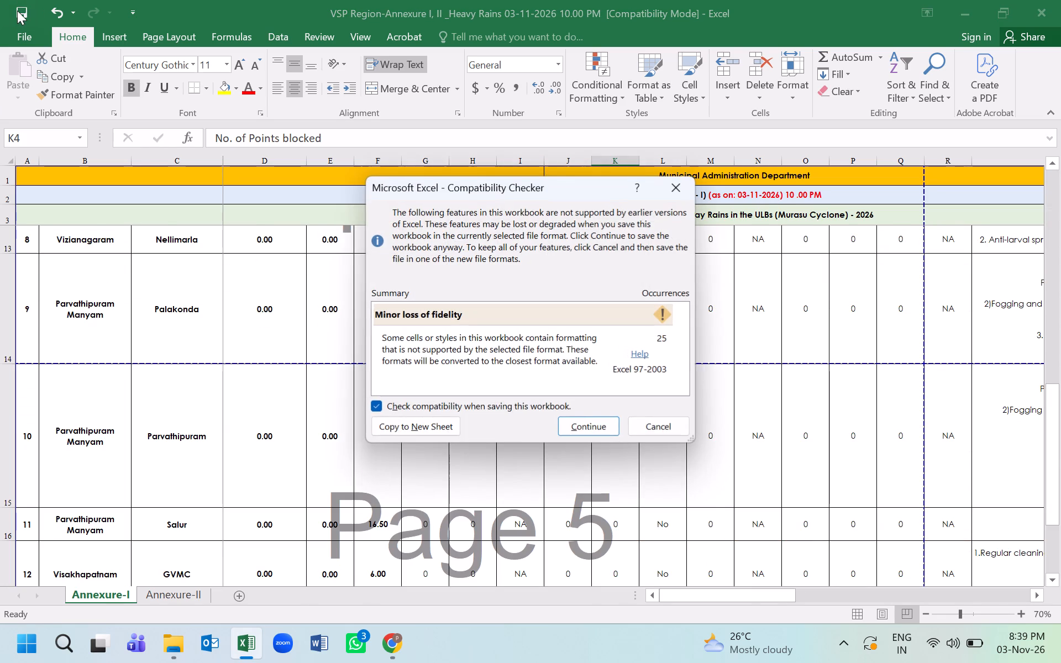
{"action": "left_click", "coordinate": [595, 425]}
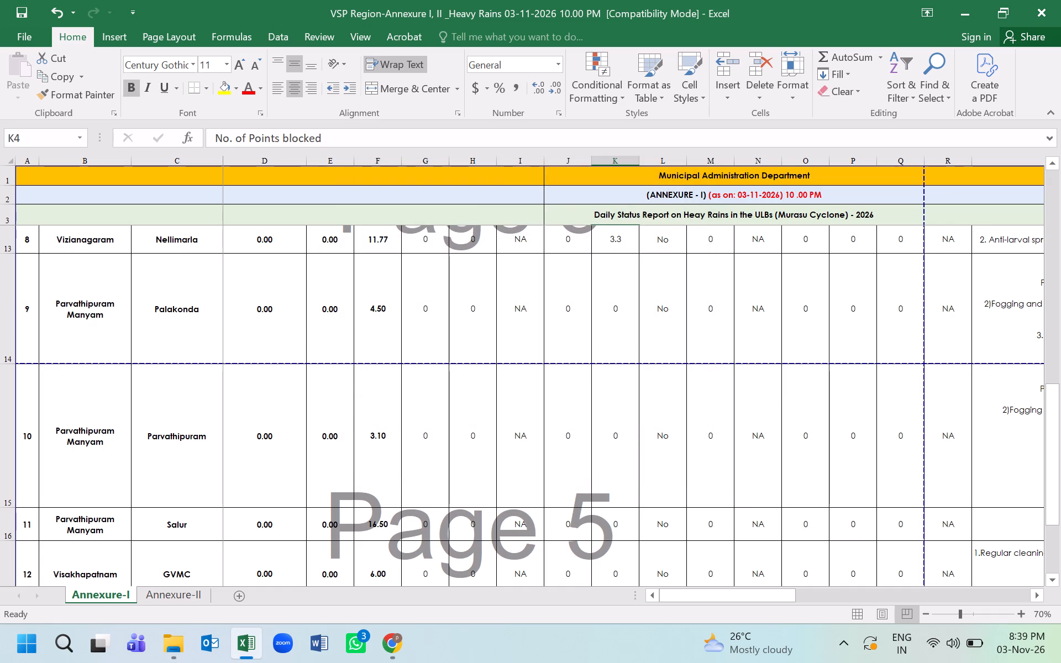
Print the active Annexure-I sheet using the Microsoft Print to PDF printer.
{"action": "scroll", "coordinate": [655, 377], "scroll_direction": "up", "scroll_amount": 5}
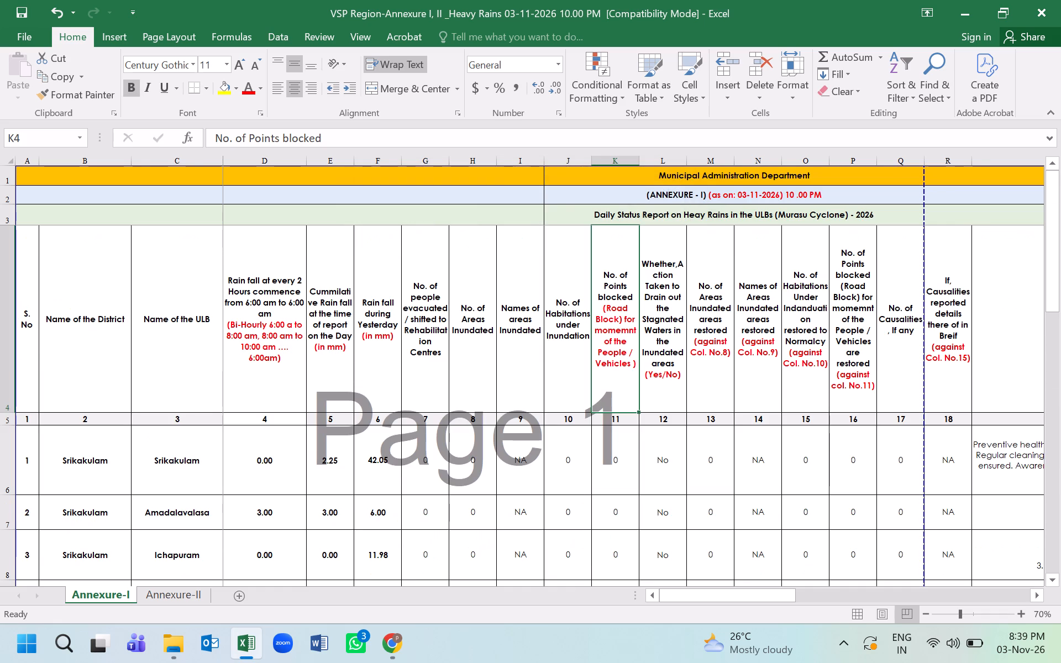
{"action": "key", "text": "ctrl+p"}
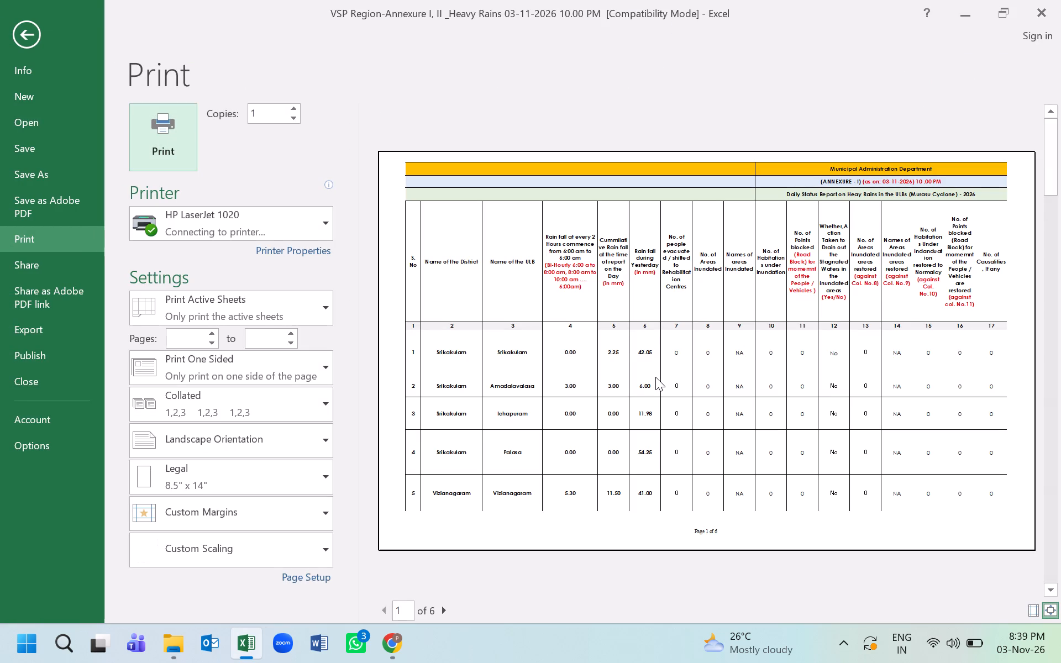
{"action": "left_click", "coordinate": [287, 229]}
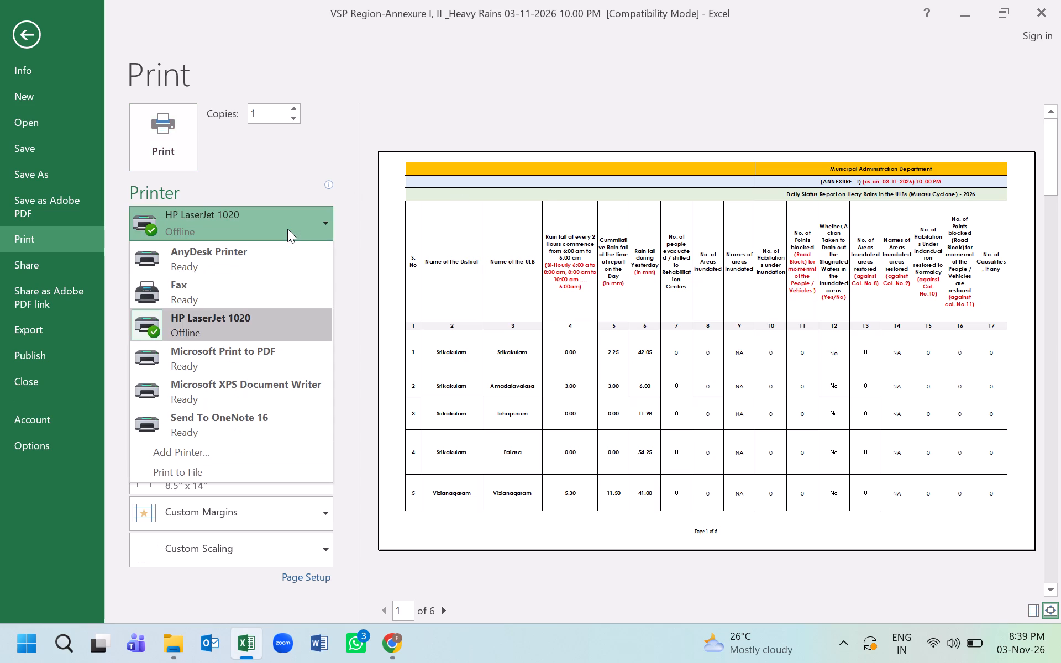
{"action": "left_click", "coordinate": [249, 355]}
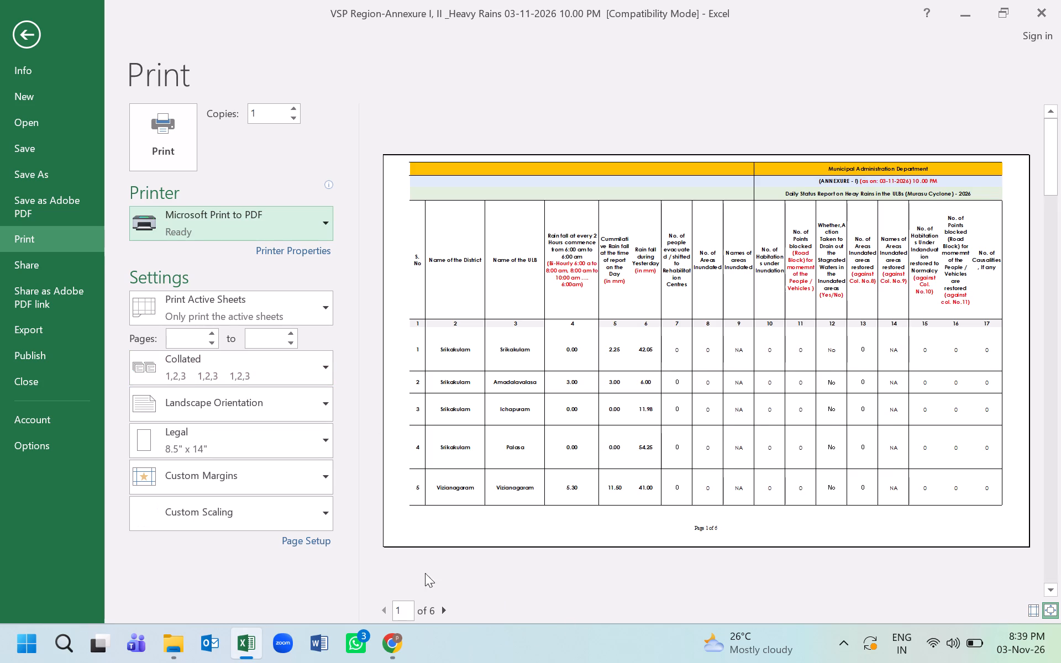
{"action": "left_click", "coordinate": [179, 138]}
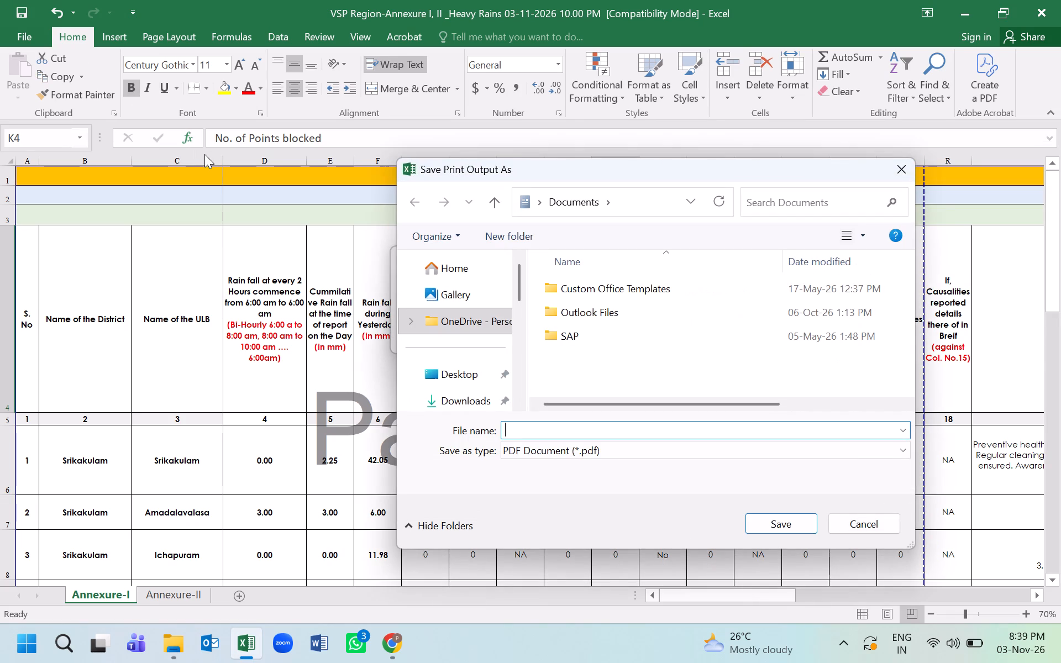
Save the PDF print output as RAIN in the Rainfall Report Murasu folder on the Desktop.
{"action": "key", "text": "shift+r"}
{"action": "key", "text": "shift+a"}
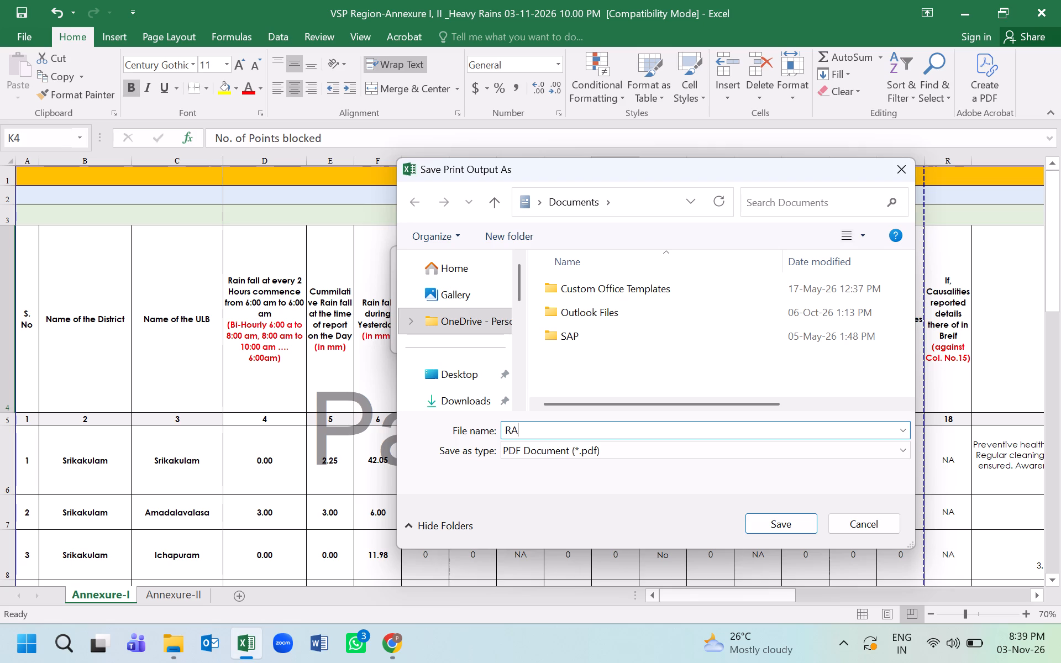
{"action": "key", "text": "shift+i"}
{"action": "key", "text": "shift+n"}
{"action": "left_click", "coordinate": [461, 379]}
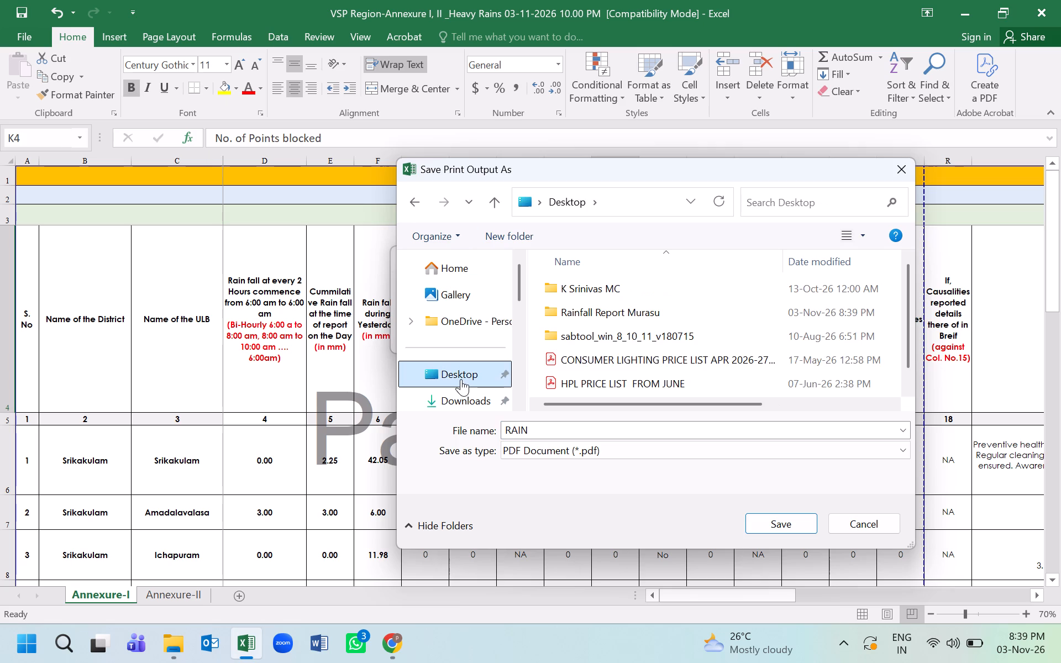
{"action": "double_click", "coordinate": [587, 310]}
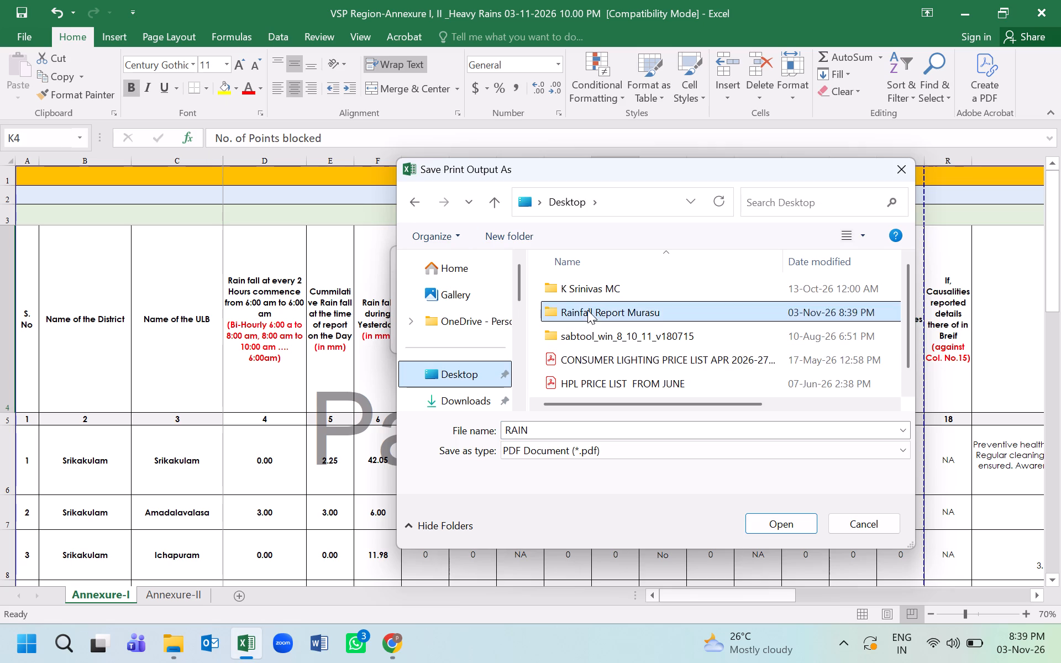
{"action": "left_click", "coordinate": [765, 522]}
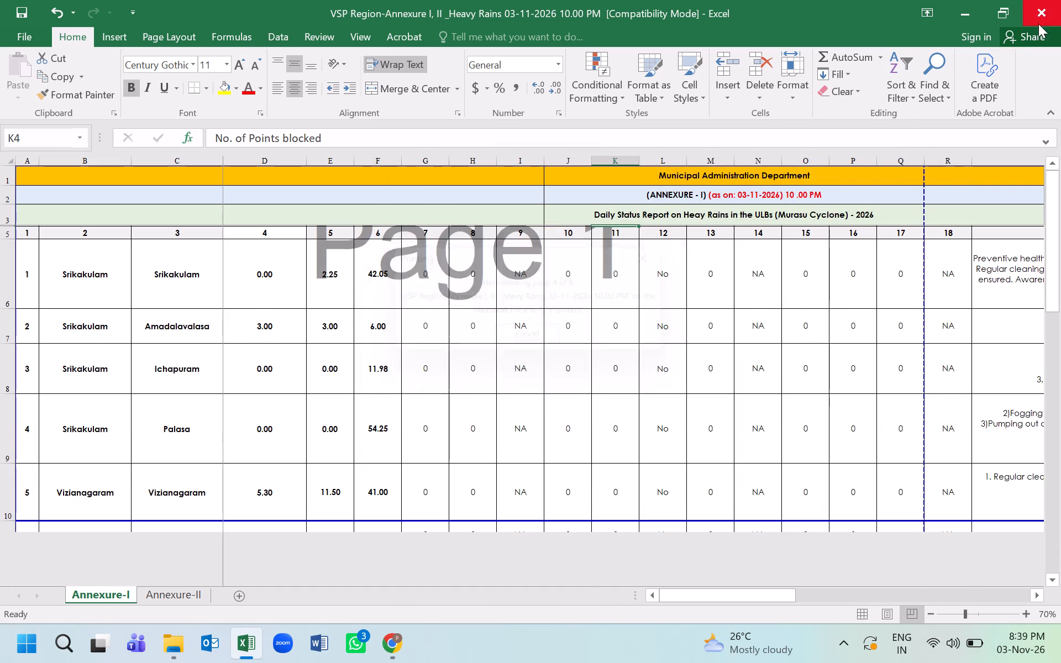
Close the 10.00 PM heavy rains workbook.
{"action": "left_click", "coordinate": [1042, 10]}
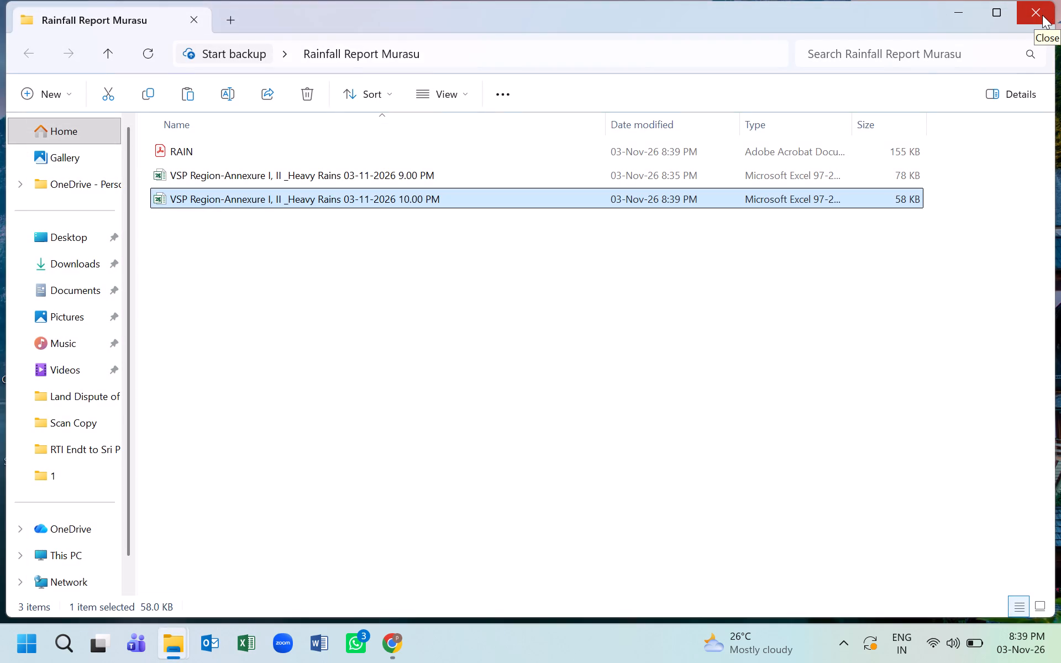
Open the RAIN PDF from the Rainfall Report Murasu folder to check the printed report.
{"action": "double_click", "coordinate": [194, 150]}
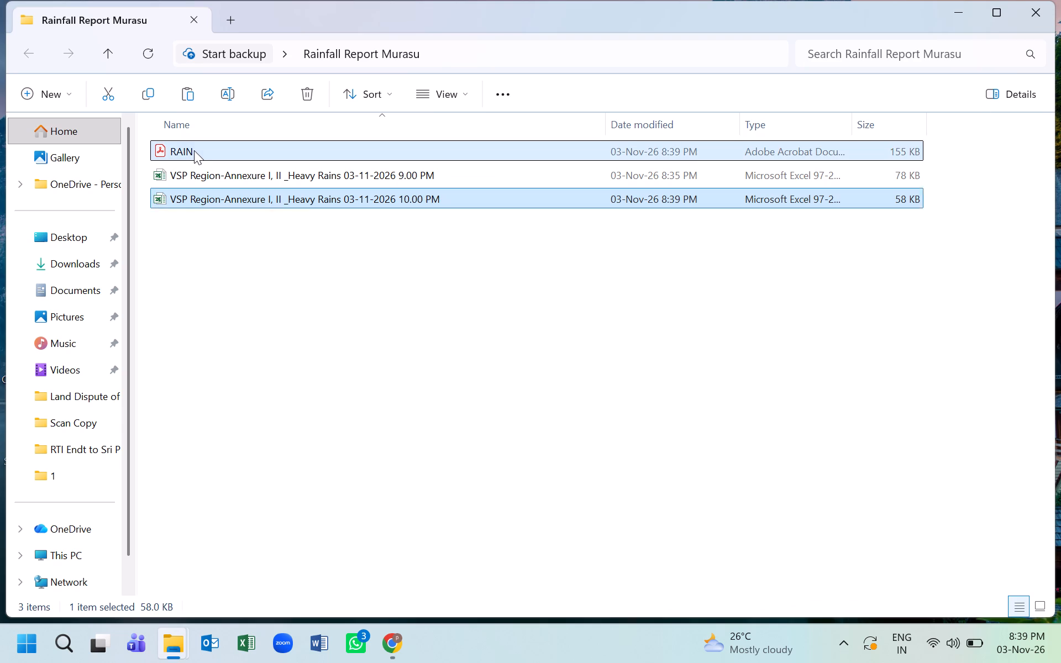
{"action": "double_click", "coordinate": [194, 150]}
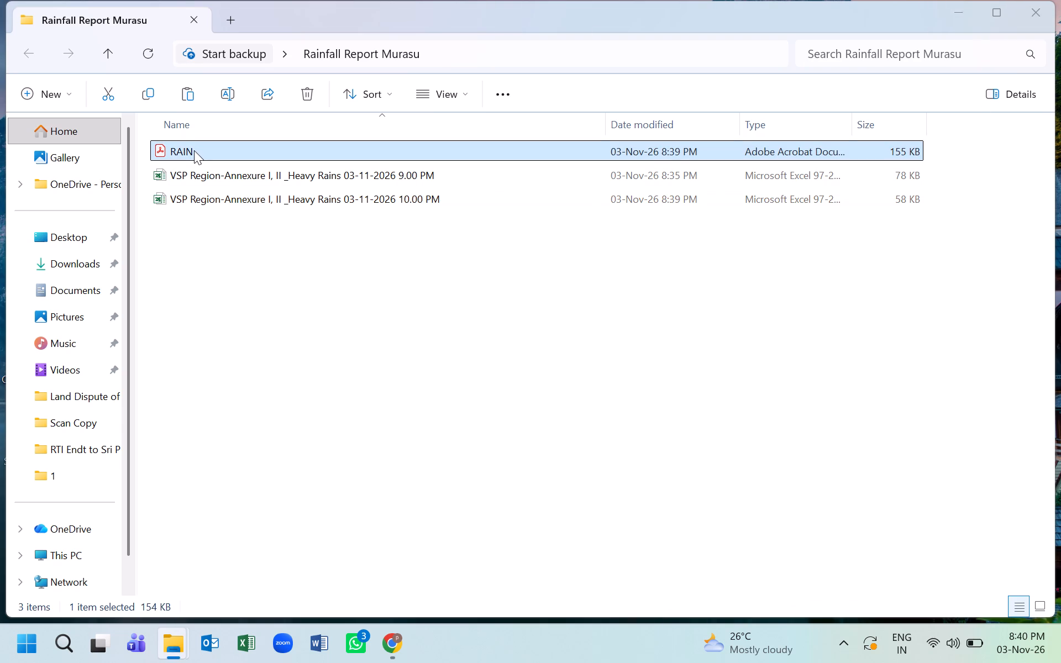
{"action": "left_click", "coordinate": [239, 308]}
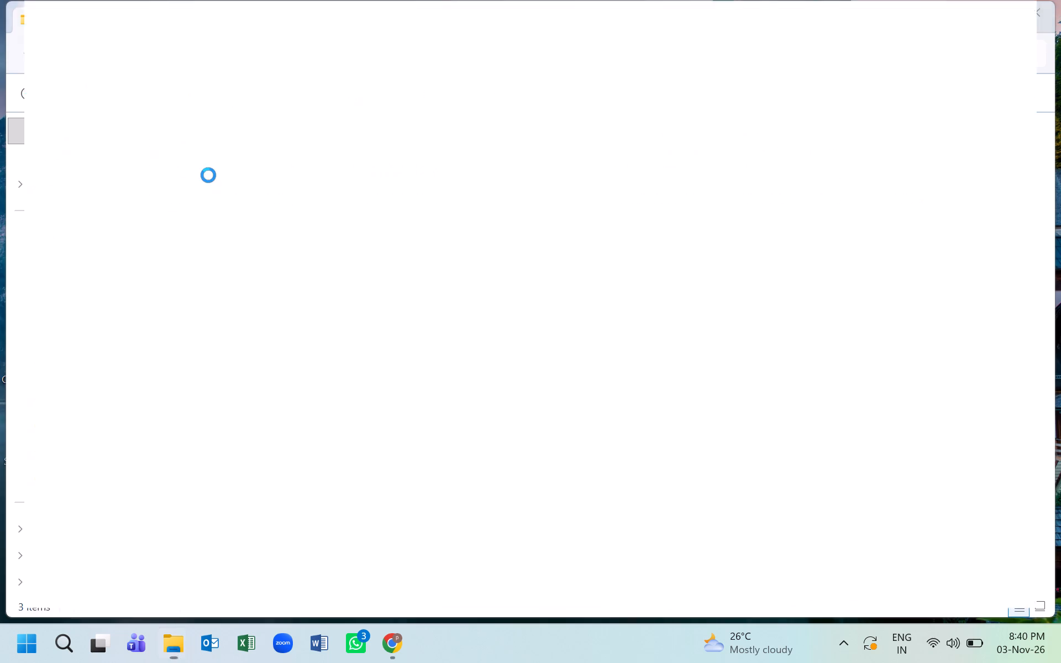
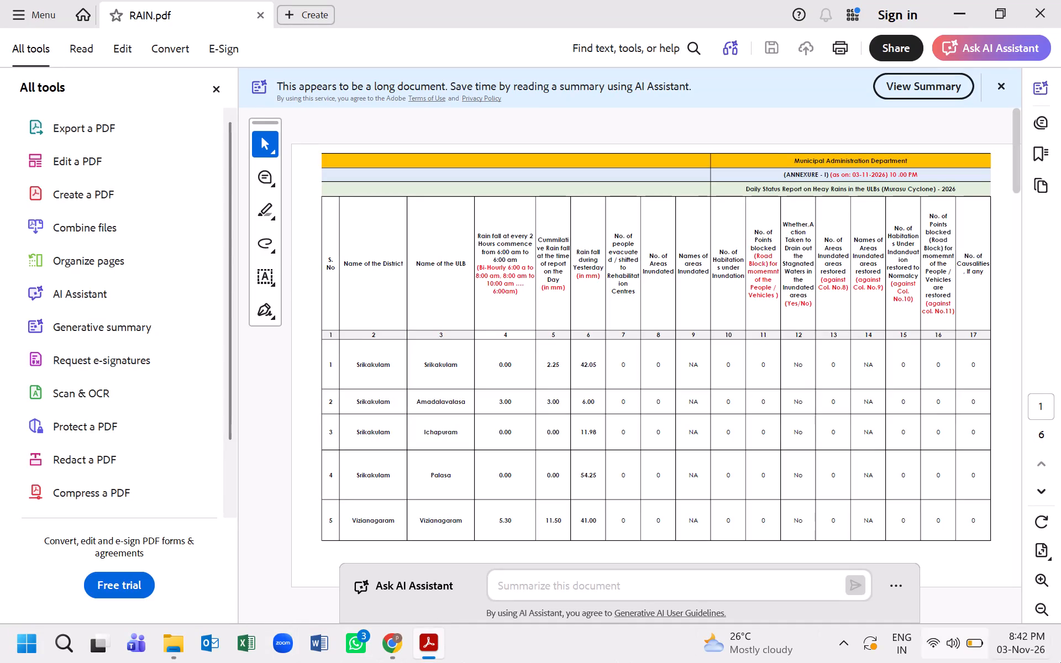
Close the RAIN PDF.
{"action": "left_click", "coordinate": [951, 648]}
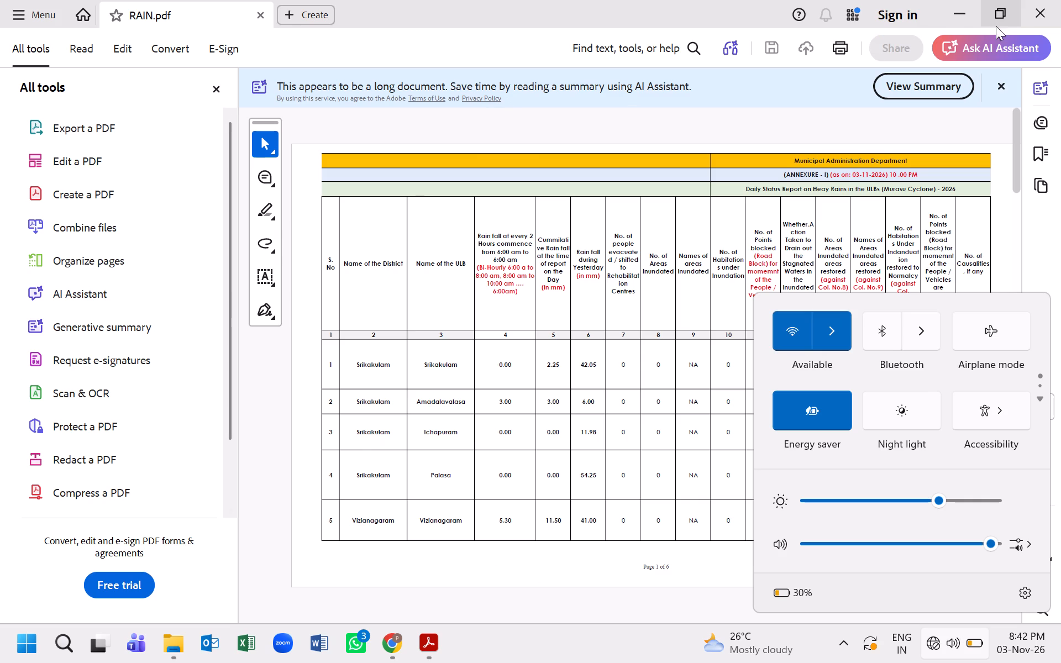
{"action": "left_click", "coordinate": [1034, 15]}
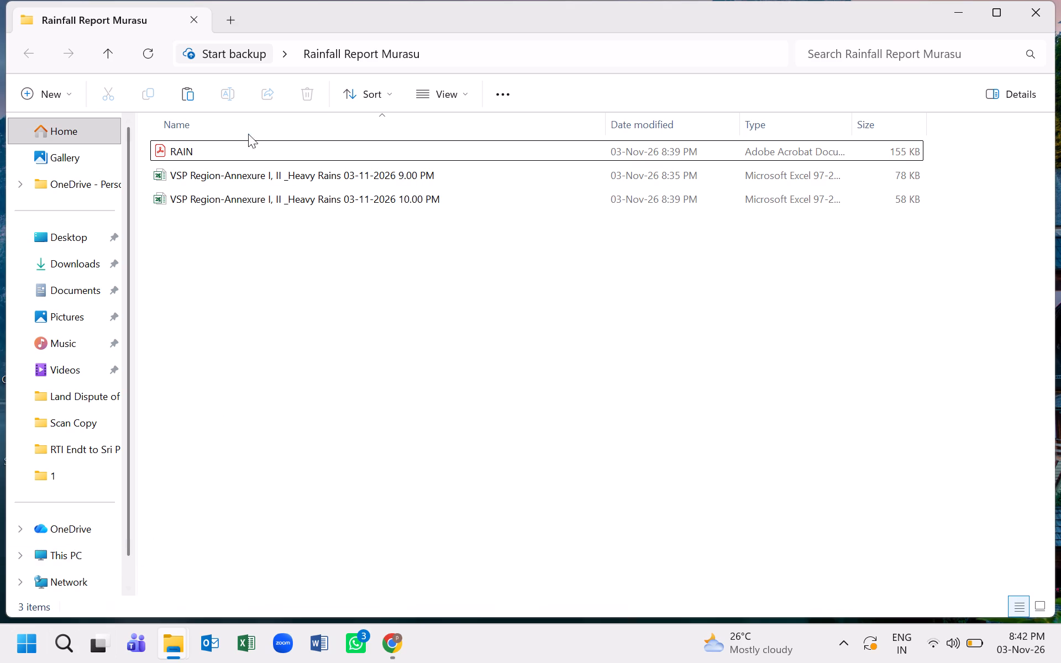
Reopen the RAIN PDF from the Rainfall Report Murasu folder.
{"action": "double_click", "coordinate": [187, 147]}
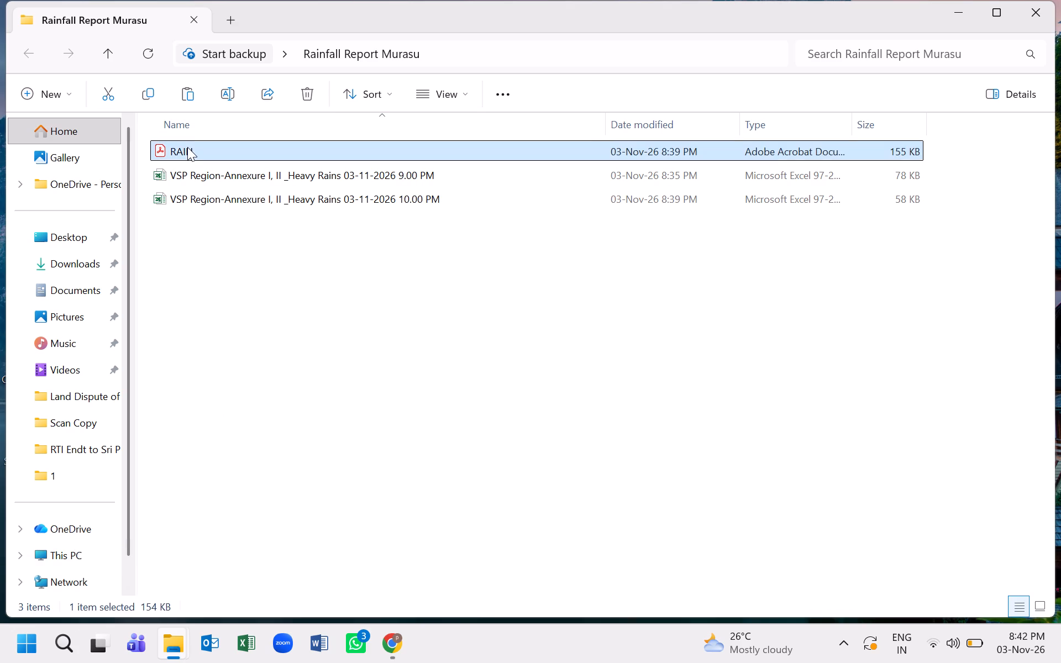
Open the RAIN PDF and look through its report pages to check the printed rainfall tables.
{"action": "double_click", "coordinate": [187, 147]}
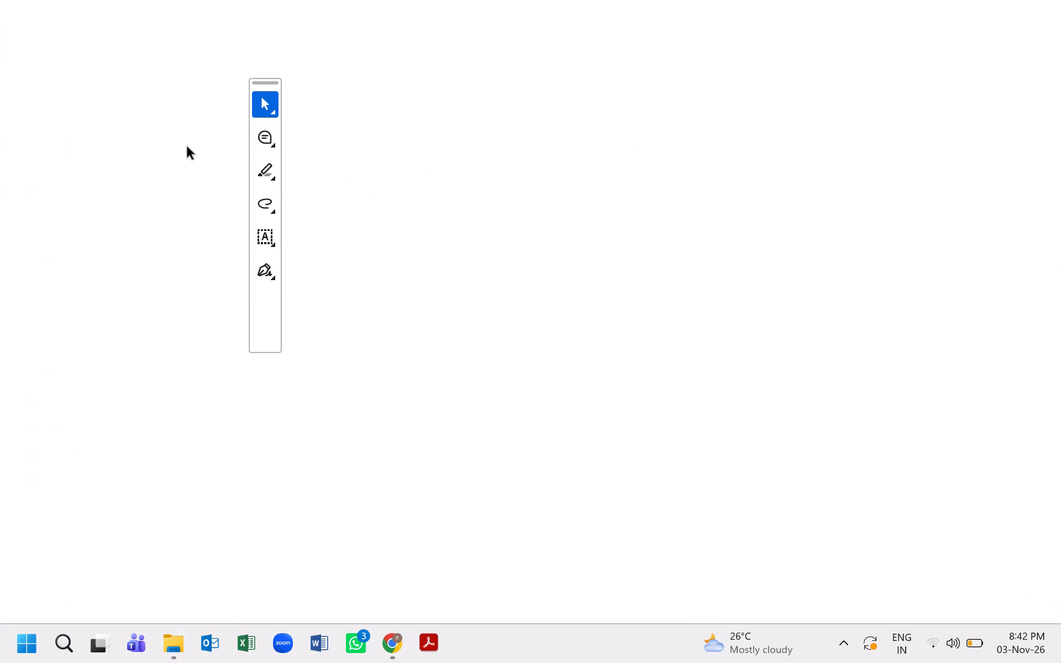
{"action": "scroll", "coordinate": [404, 233], "scroll_direction": "down", "scroll_amount": 8}
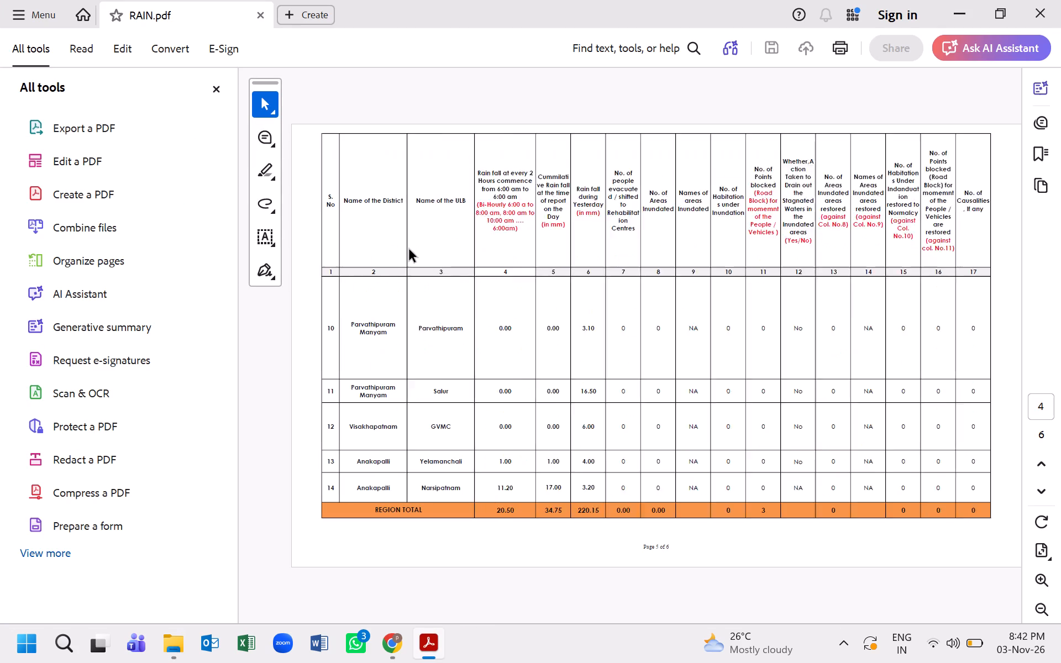
{"action": "scroll", "coordinate": [409, 250], "scroll_direction": "up", "scroll_amount": 2}
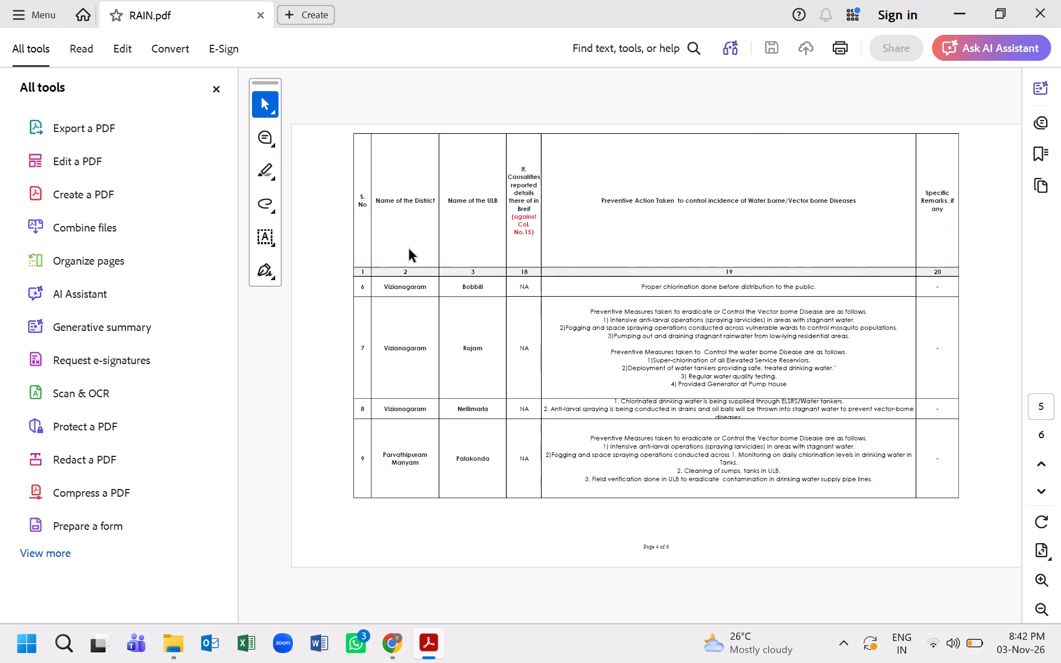
{"action": "scroll", "coordinate": [409, 250], "scroll_direction": "up", "scroll_amount": 1}
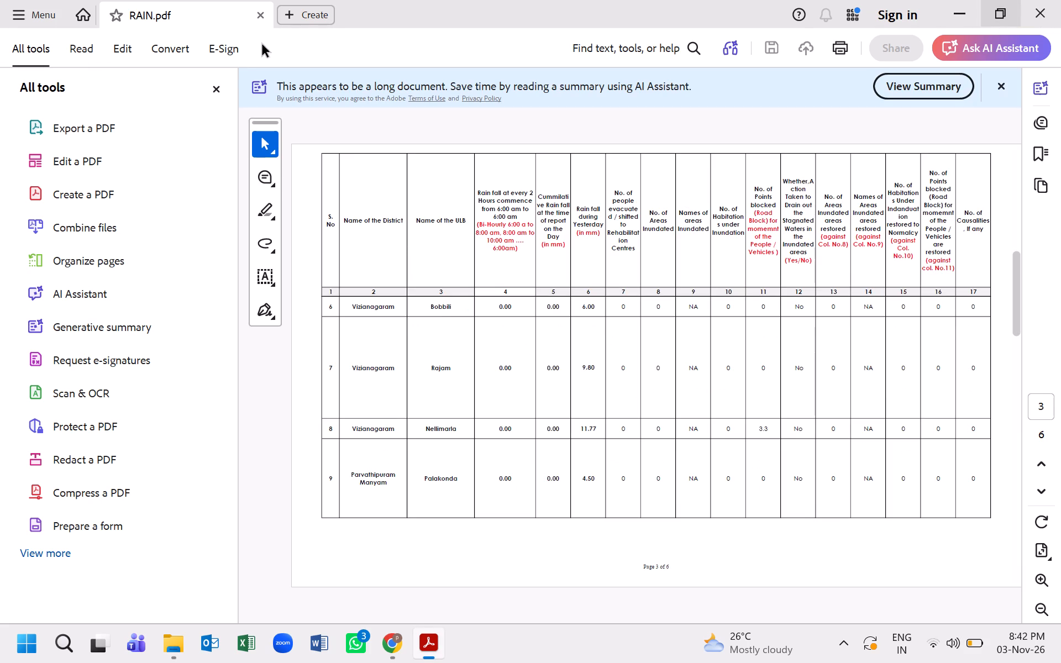
Close the RAIN PDF along with its viewer and the Rainfall Report Murasu folder window.
{"action": "left_click", "coordinate": [261, 13]}
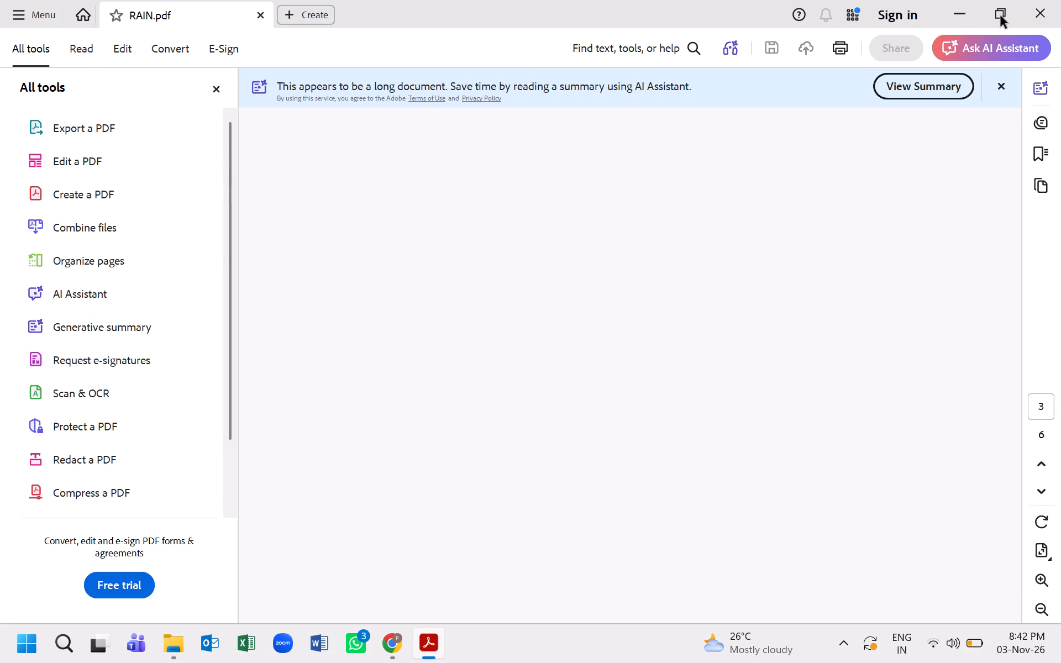
{"action": "left_click", "coordinate": [1046, 12]}
{"action": "left_click", "coordinate": [1046, 12]}
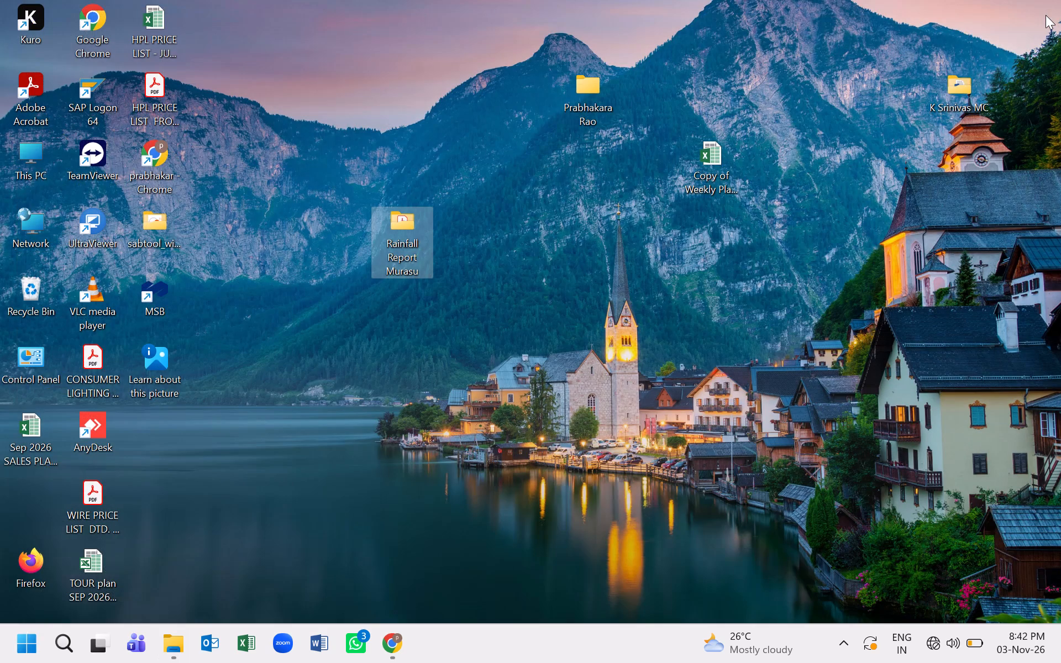
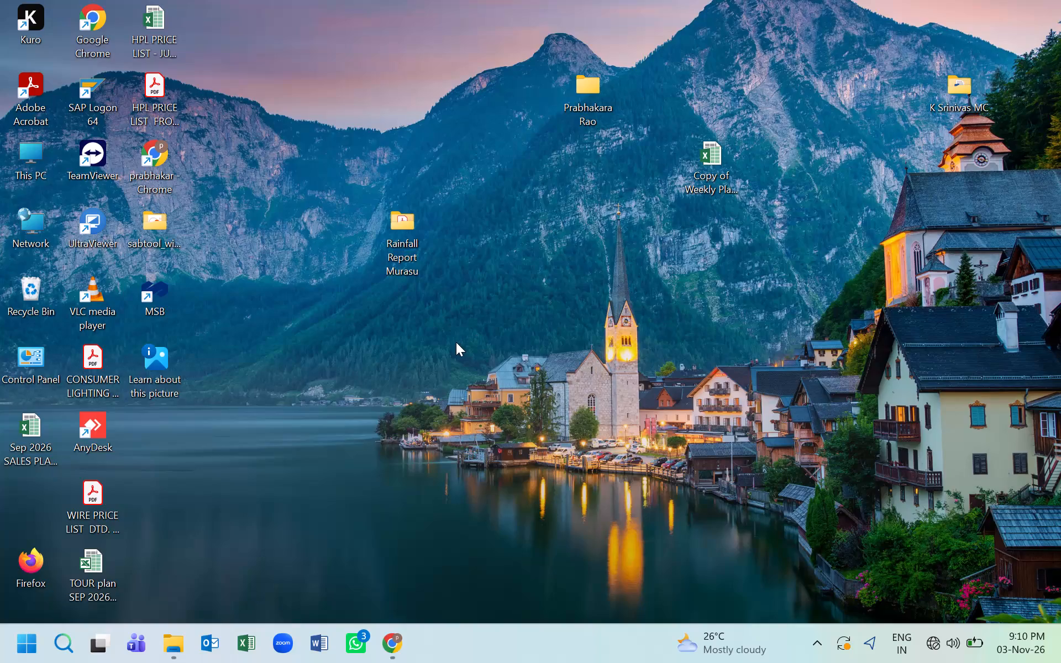
Open the RAIN PDF again from the Rainfall Report Murasu folder on the desktop.
{"action": "double_click", "coordinate": [404, 225]}
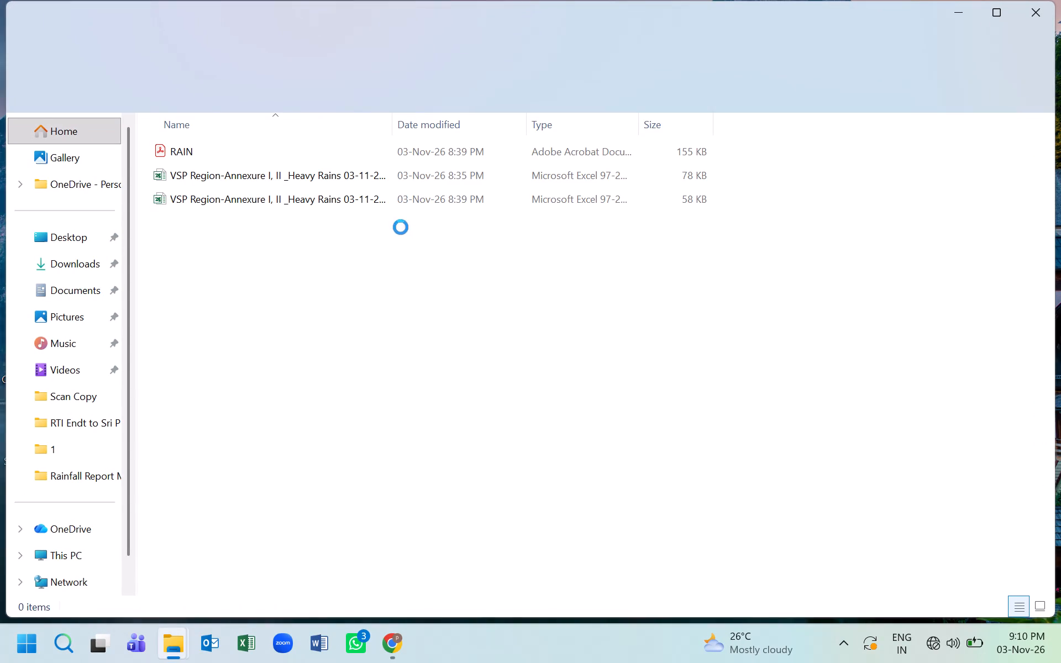
{"action": "double_click", "coordinate": [249, 154]}
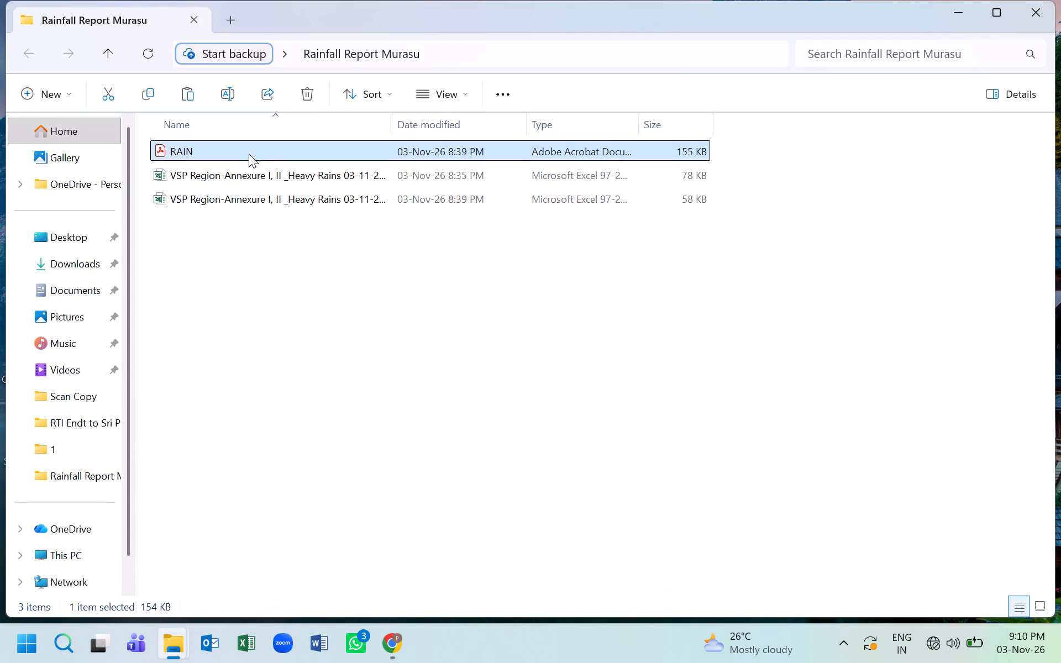
{"action": "double_click", "coordinate": [249, 154]}
{"action": "double_click", "coordinate": [249, 154]}
{"action": "double_click", "coordinate": [195, 152]}
Review the rainfall tables and preventive action pages of the RAIN PDF, going back and forth between them.
{"action": "left_click", "coordinate": [400, 434]}
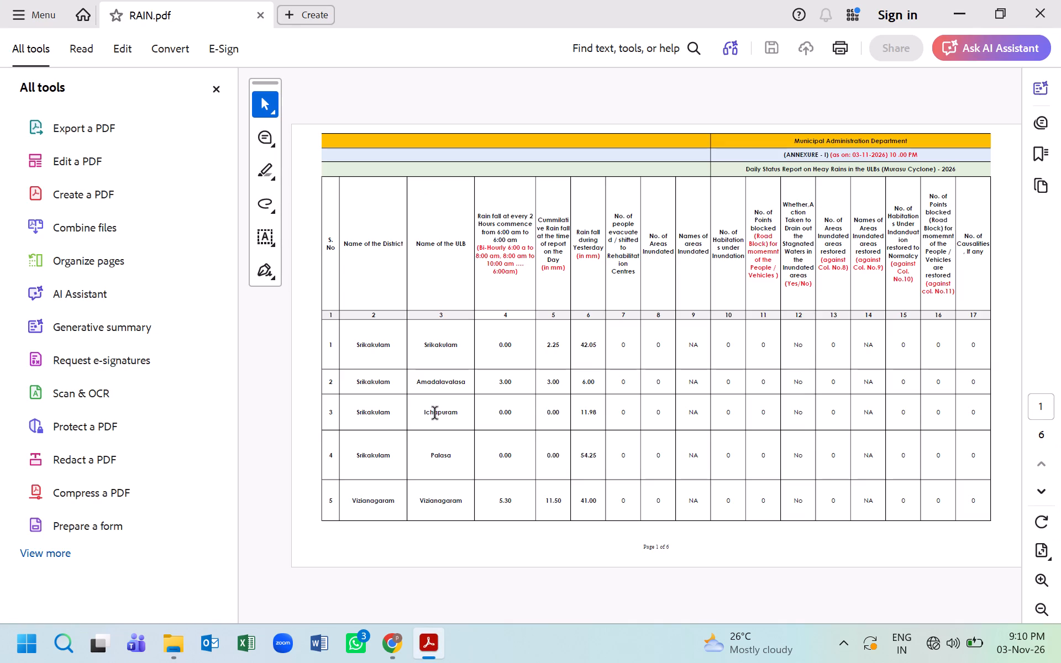
{"action": "scroll", "coordinate": [435, 418], "scroll_direction": "down", "scroll_amount": 4}
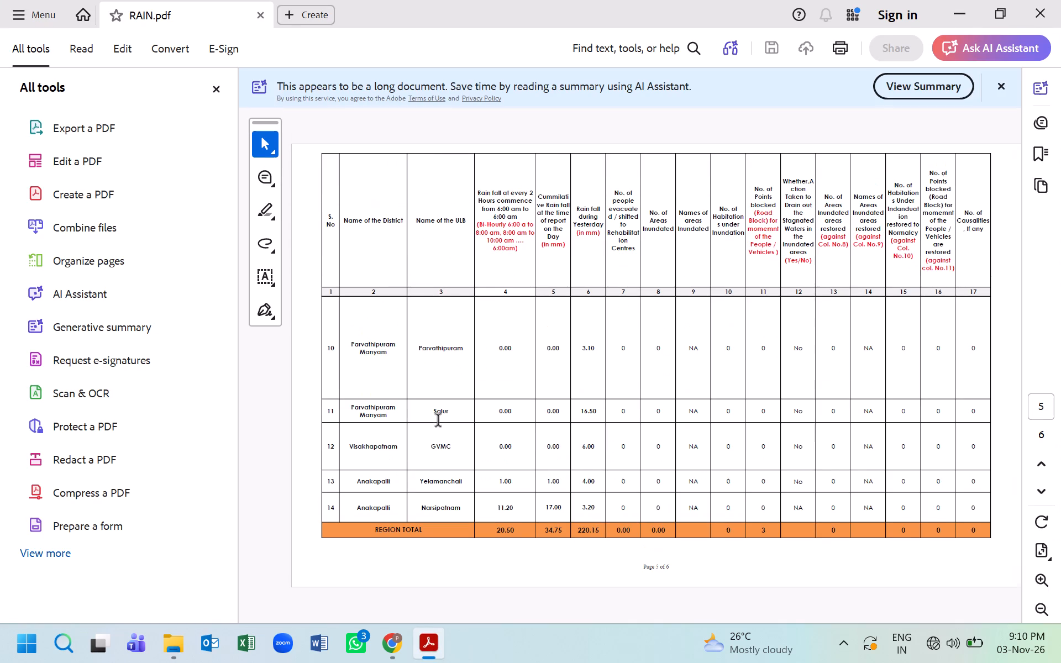
{"action": "scroll", "coordinate": [439, 421], "scroll_direction": "down", "scroll_amount": 1}
{"action": "scroll", "coordinate": [439, 421], "scroll_direction": "up", "scroll_amount": 2}
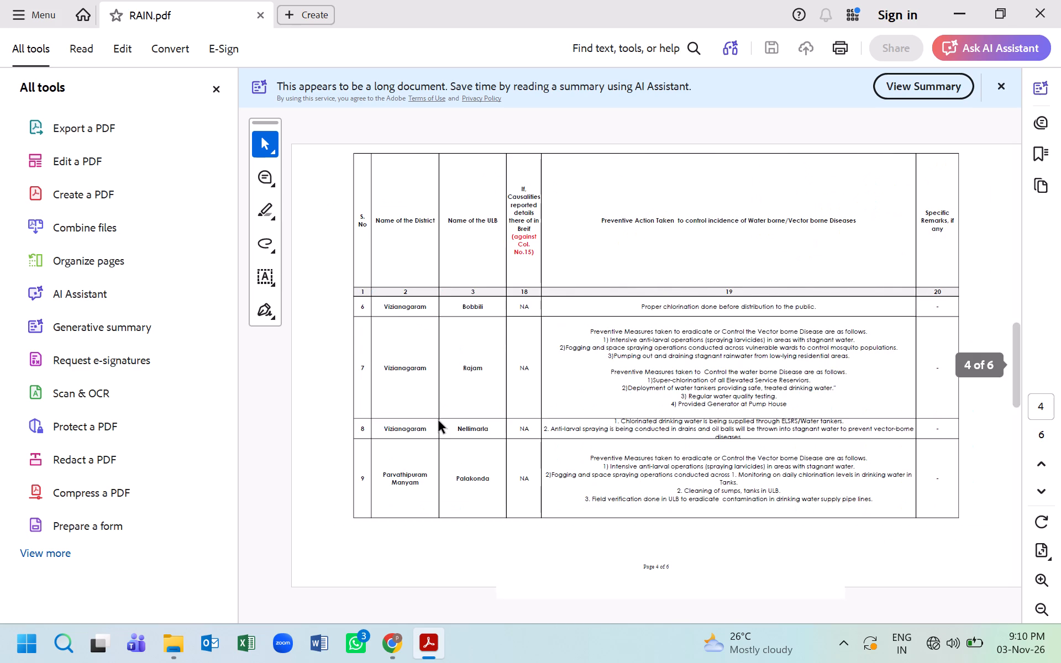
{"action": "scroll", "coordinate": [439, 421], "scroll_direction": "up", "scroll_amount": 1}
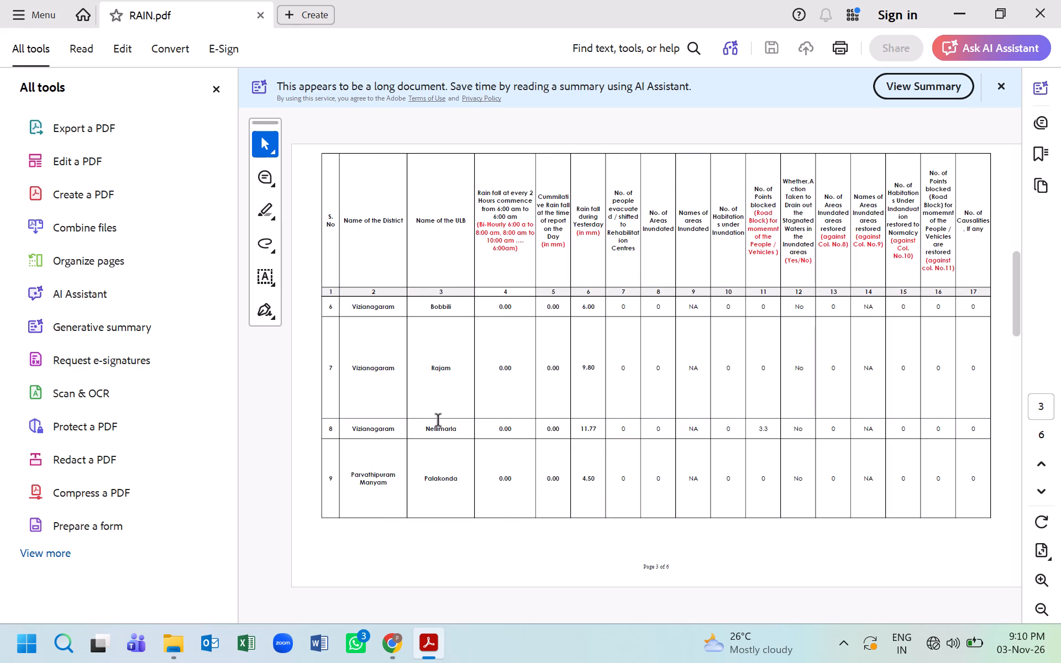
{"action": "scroll", "coordinate": [439, 421], "scroll_direction": "up", "scroll_amount": 1}
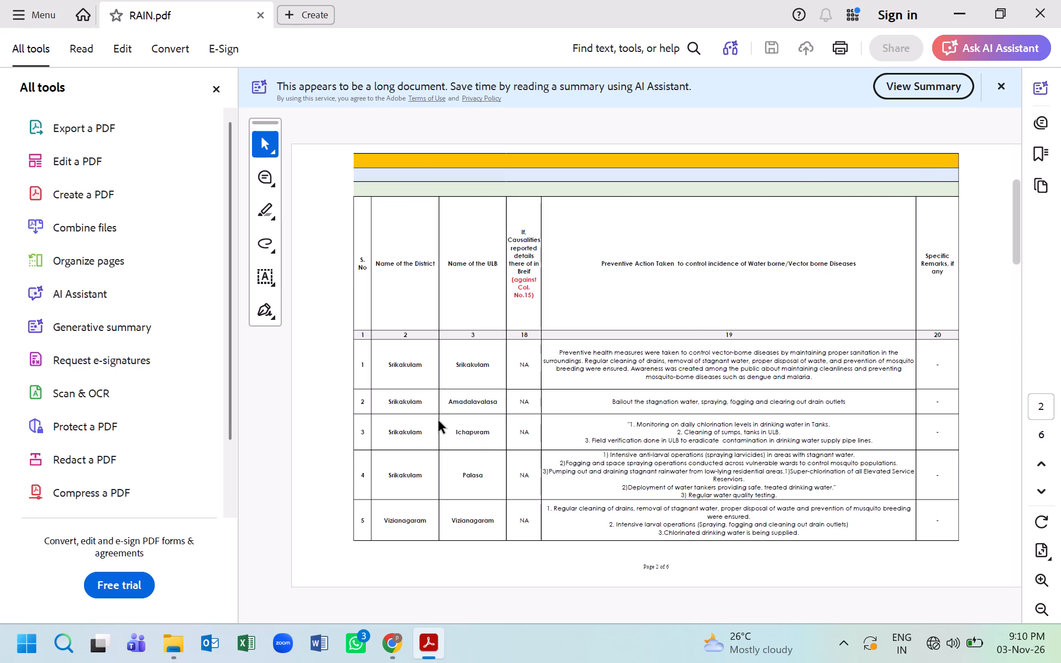
{"action": "scroll", "coordinate": [439, 421], "scroll_direction": "down", "scroll_amount": 1}
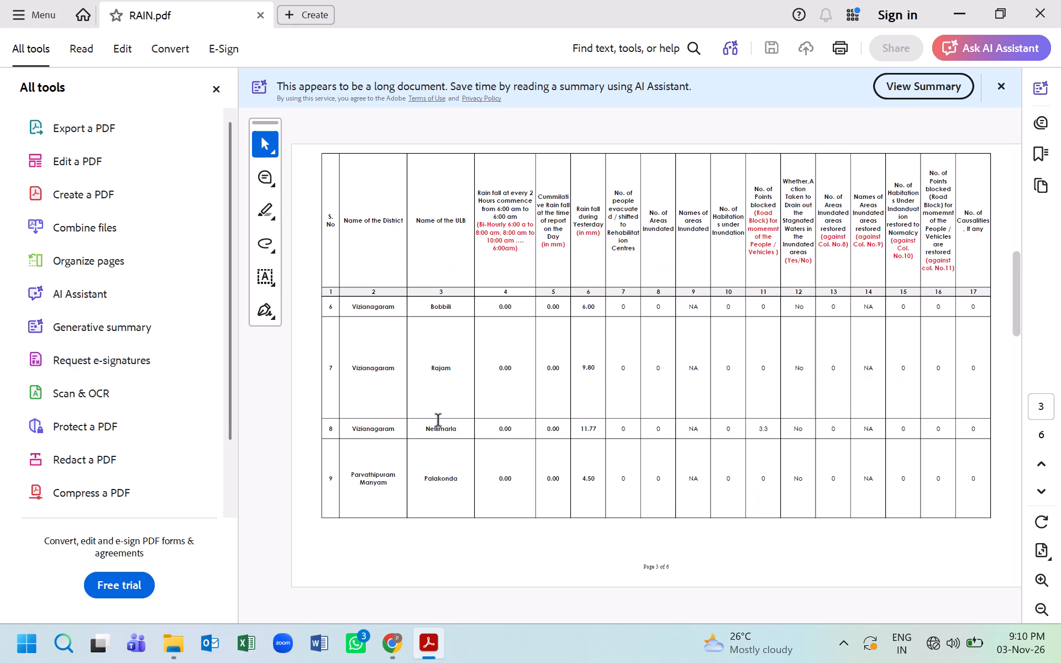
{"action": "scroll", "coordinate": [439, 421], "scroll_direction": "down", "scroll_amount": 1}
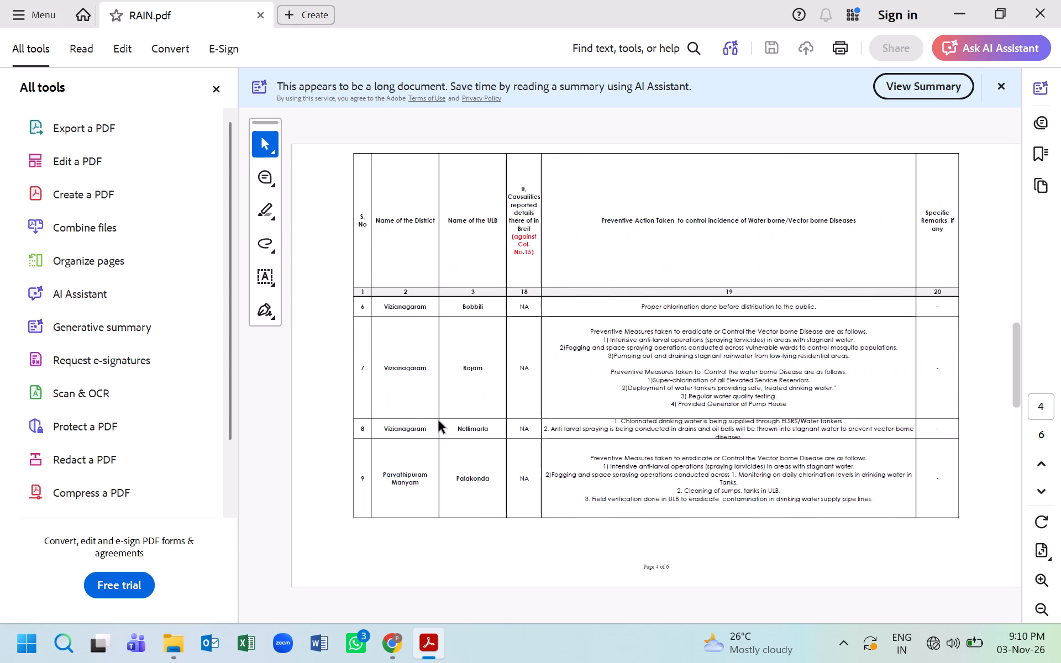
{"action": "scroll", "coordinate": [439, 421], "scroll_direction": "down", "scroll_amount": 1}
{"action": "scroll", "coordinate": [439, 424], "scroll_direction": "up", "scroll_amount": 2}
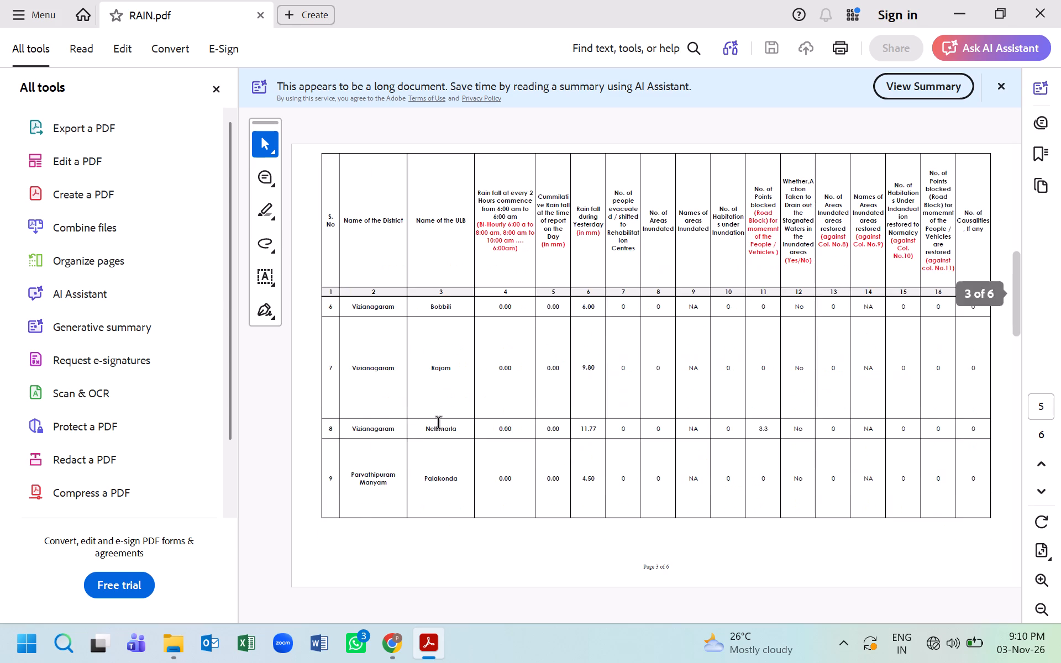
Check the RAIN PDF once more from its first page through the region total page, and close it.
{"action": "scroll", "coordinate": [439, 424], "scroll_direction": "up", "scroll_amount": 3}
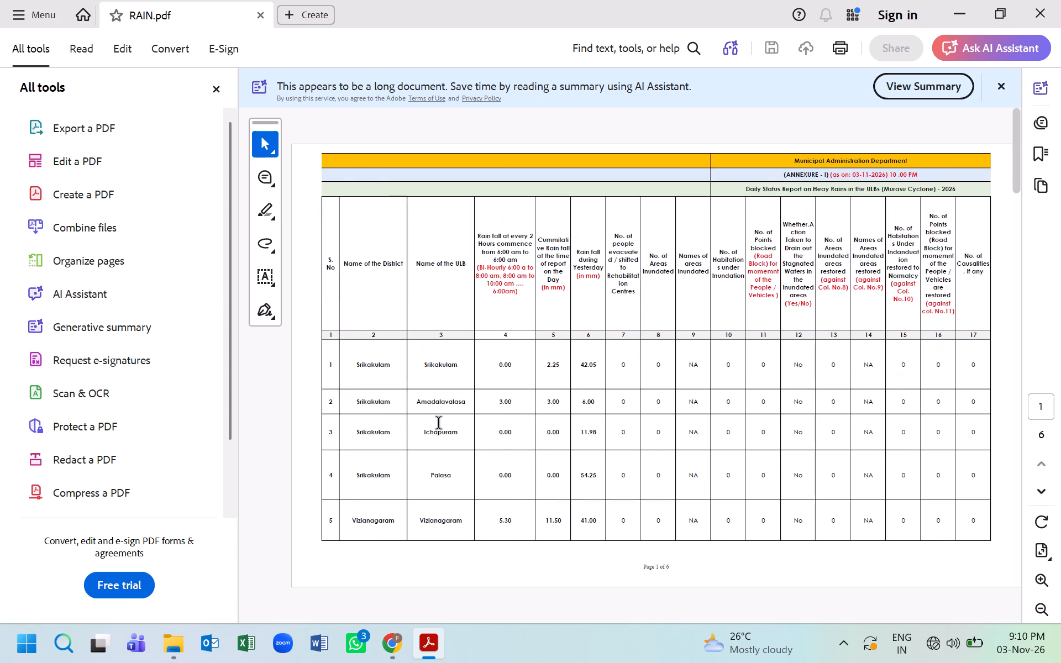
{"action": "scroll", "coordinate": [439, 424], "scroll_direction": "down", "scroll_amount": 1}
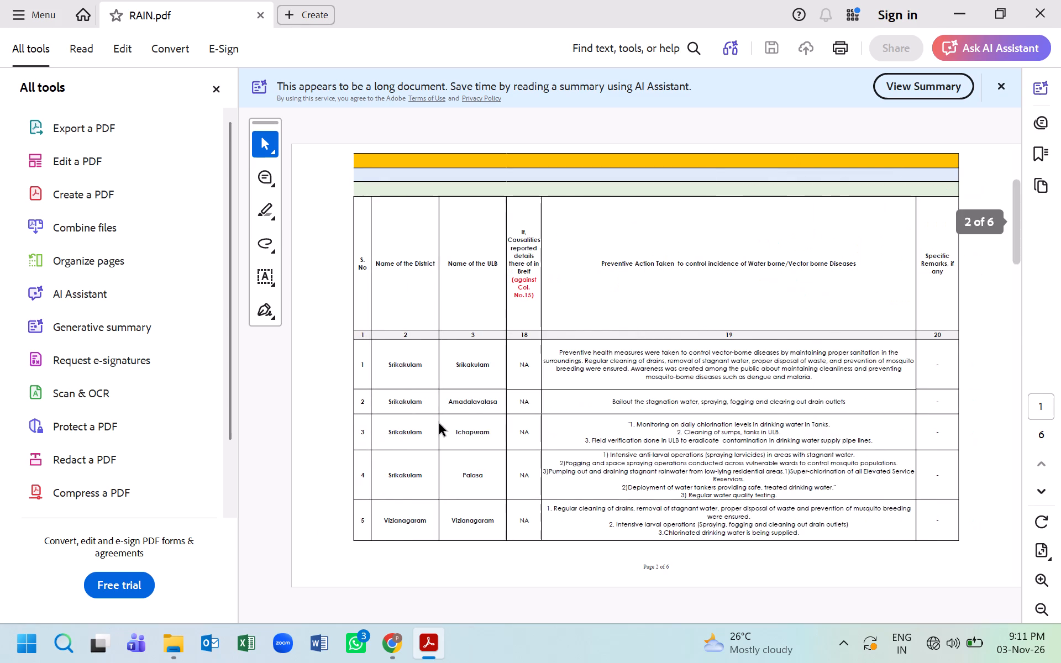
{"action": "scroll", "coordinate": [439, 424], "scroll_direction": "down", "scroll_amount": 1}
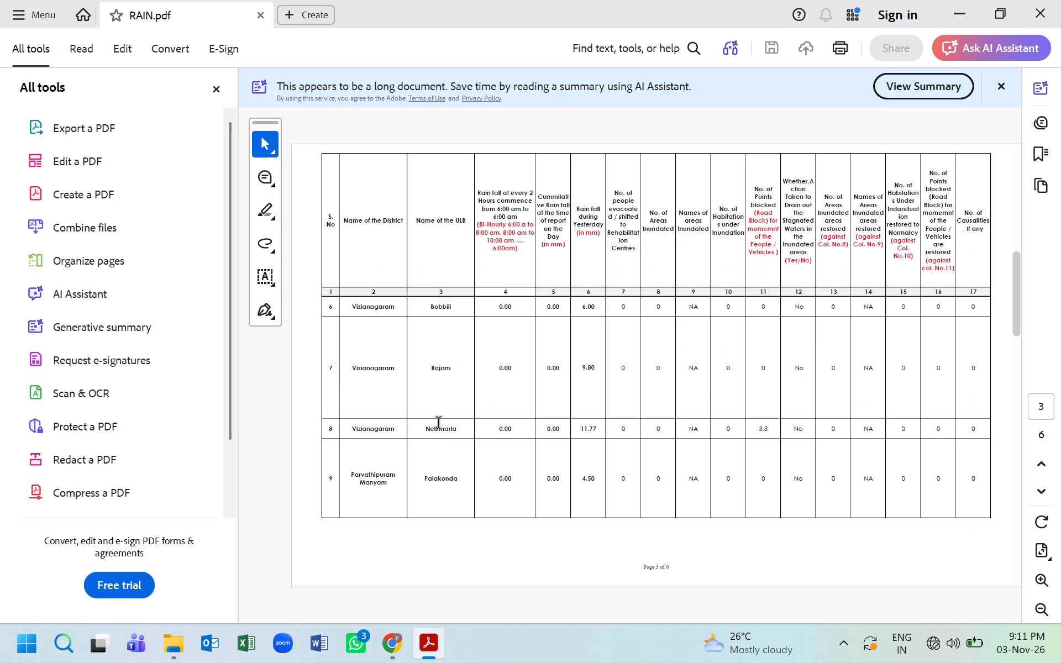
{"action": "scroll", "coordinate": [439, 424], "scroll_direction": "down", "scroll_amount": 3}
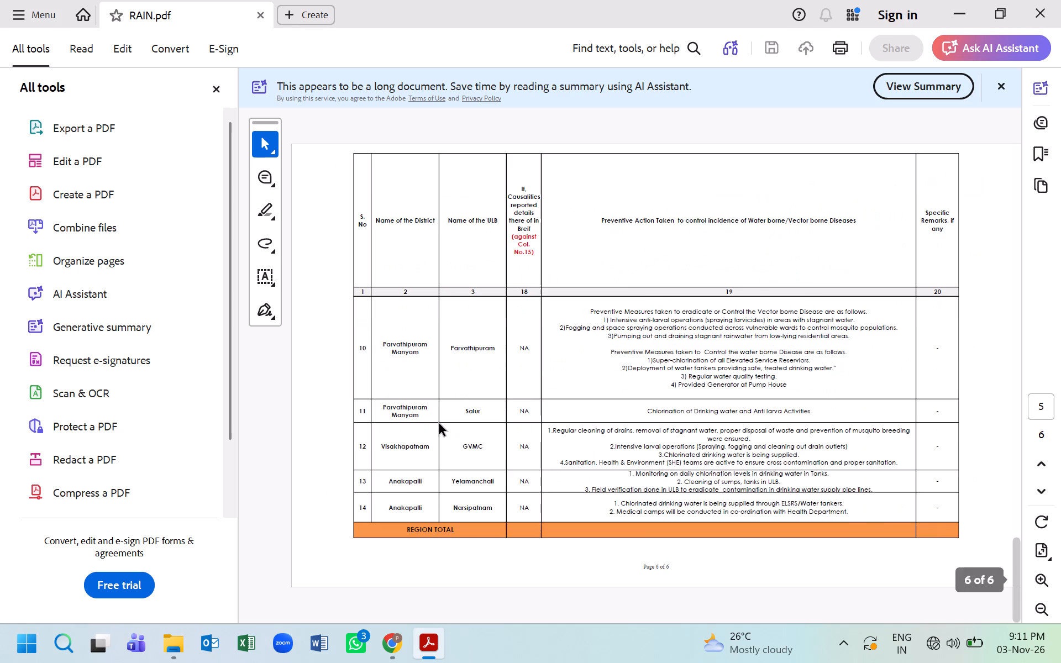
{"action": "scroll", "coordinate": [439, 424], "scroll_direction": "down", "scroll_amount": 1}
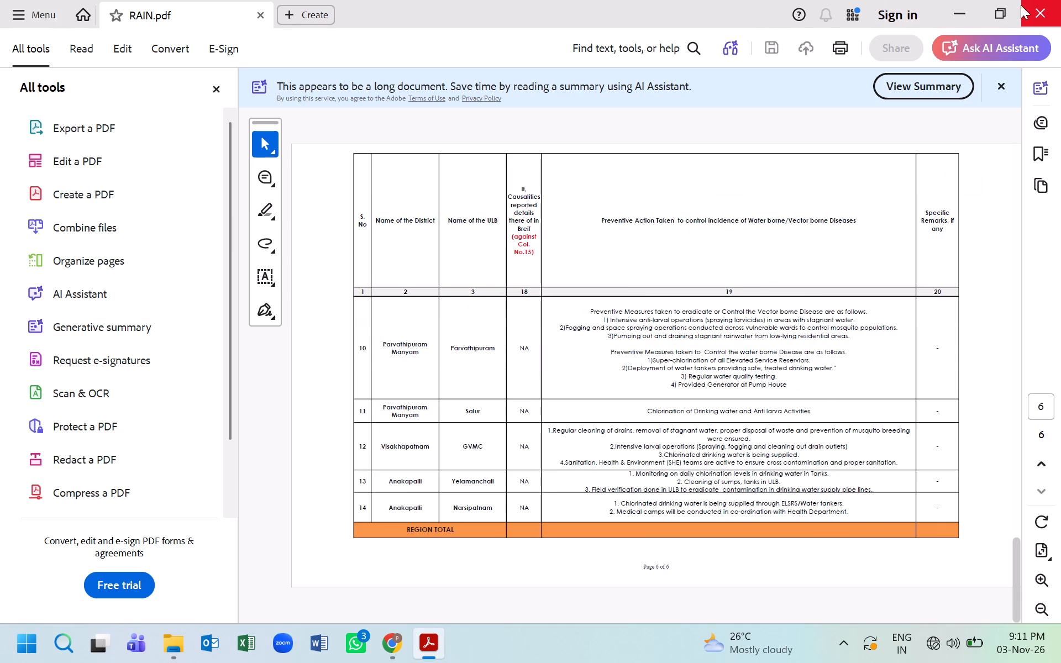
{"action": "left_click", "coordinate": [1047, 13]}
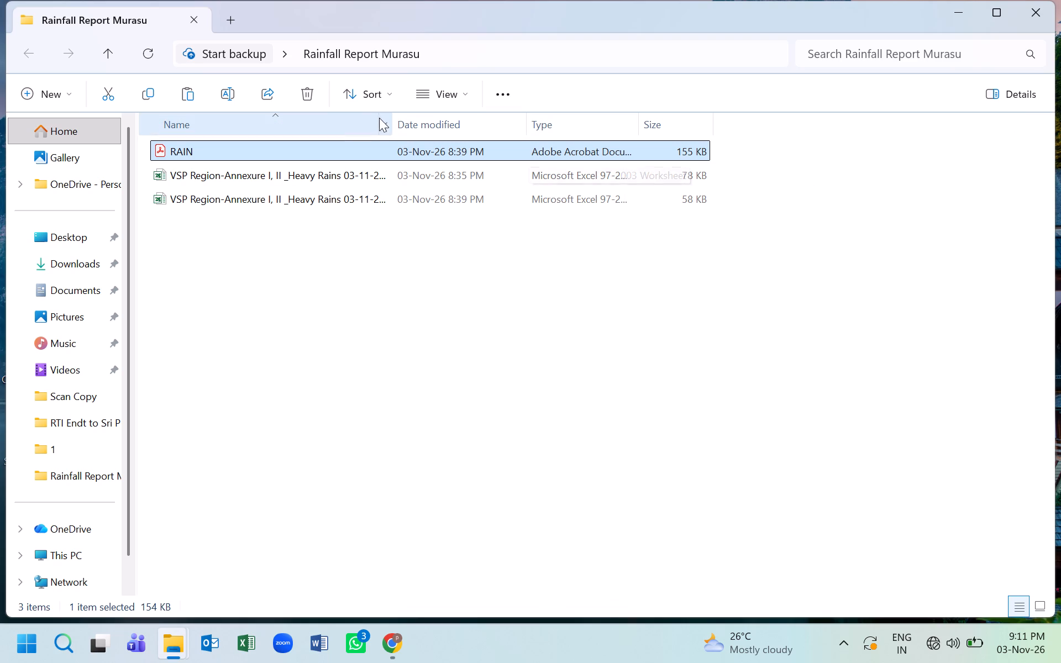
Widen the Name column in the Rainfall Report Murasu folder to fit the full report file names.
{"action": "left_click_drag", "start_coordinate": [395, 114], "coordinate": [608, 119]}
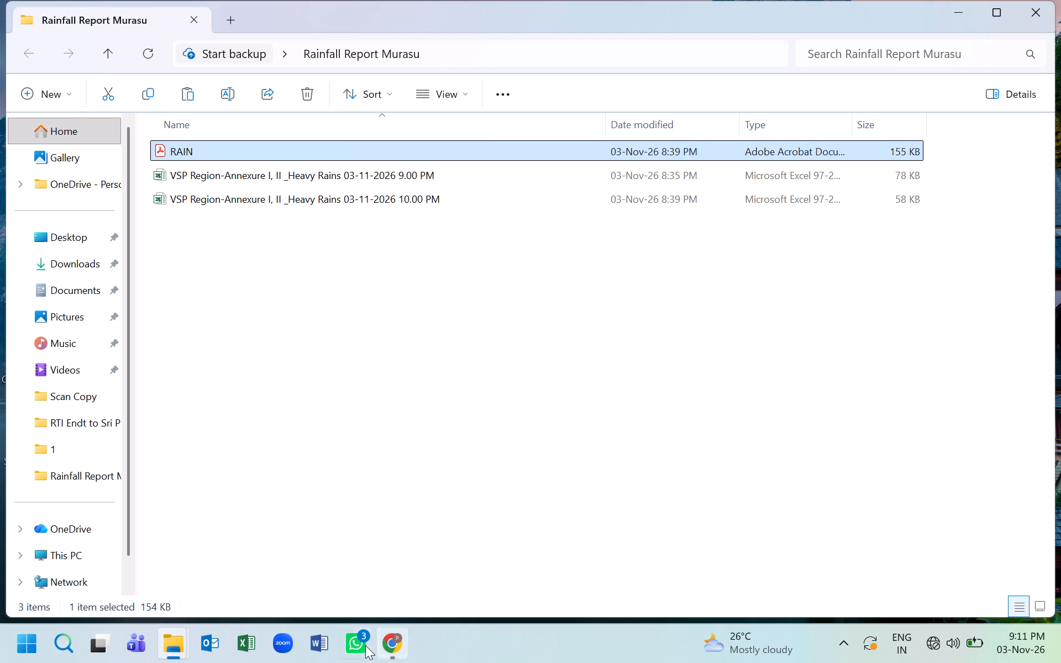
Switch to WhatsApp.
{"action": "left_click", "coordinate": [361, 653]}
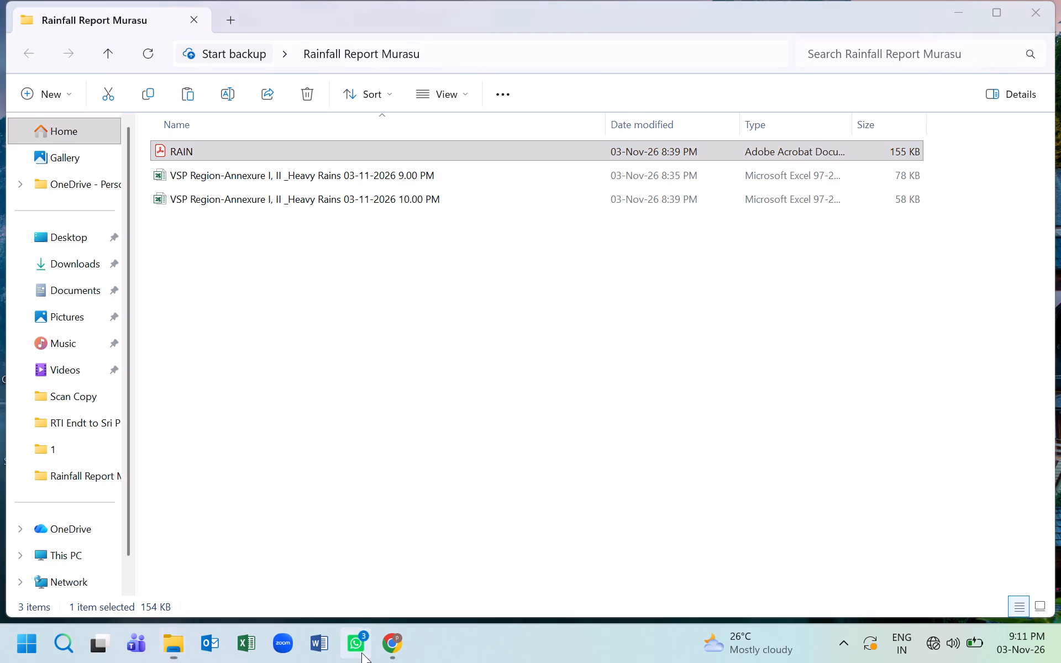
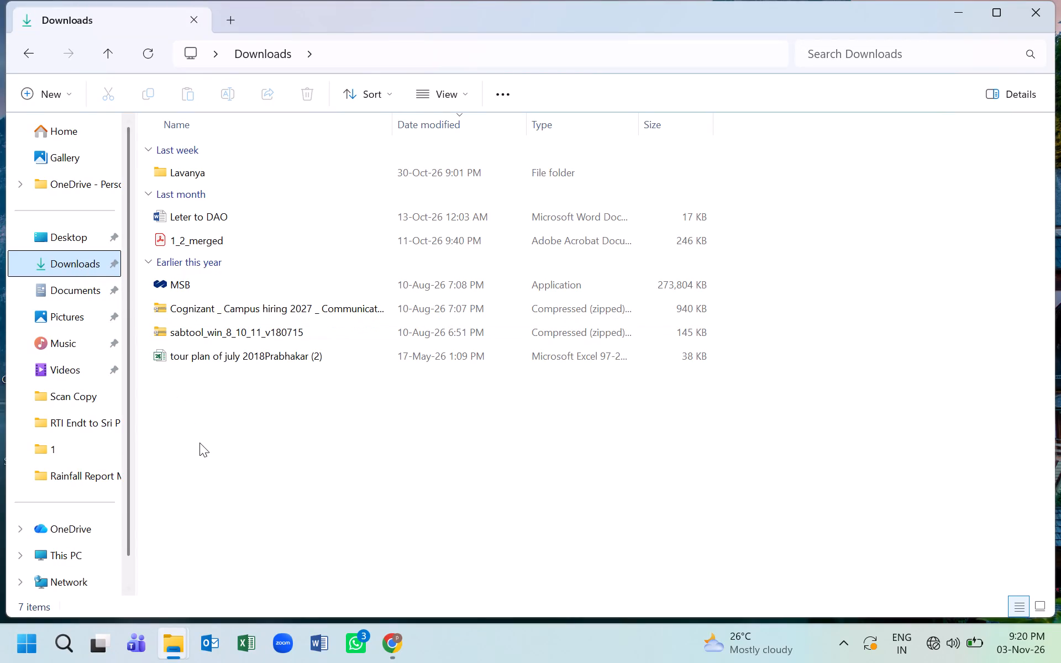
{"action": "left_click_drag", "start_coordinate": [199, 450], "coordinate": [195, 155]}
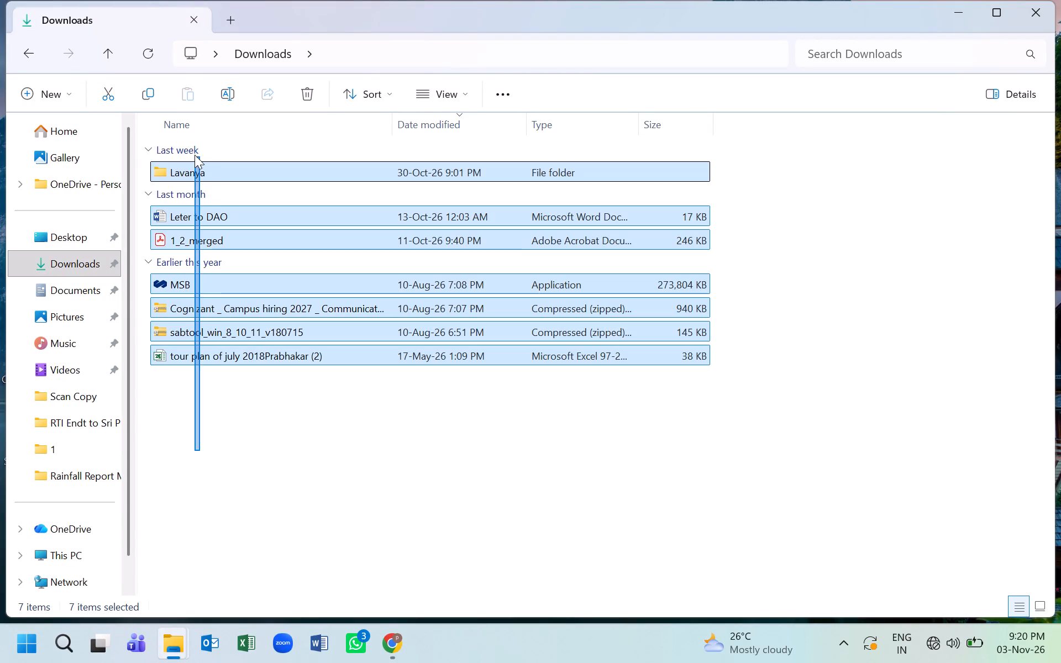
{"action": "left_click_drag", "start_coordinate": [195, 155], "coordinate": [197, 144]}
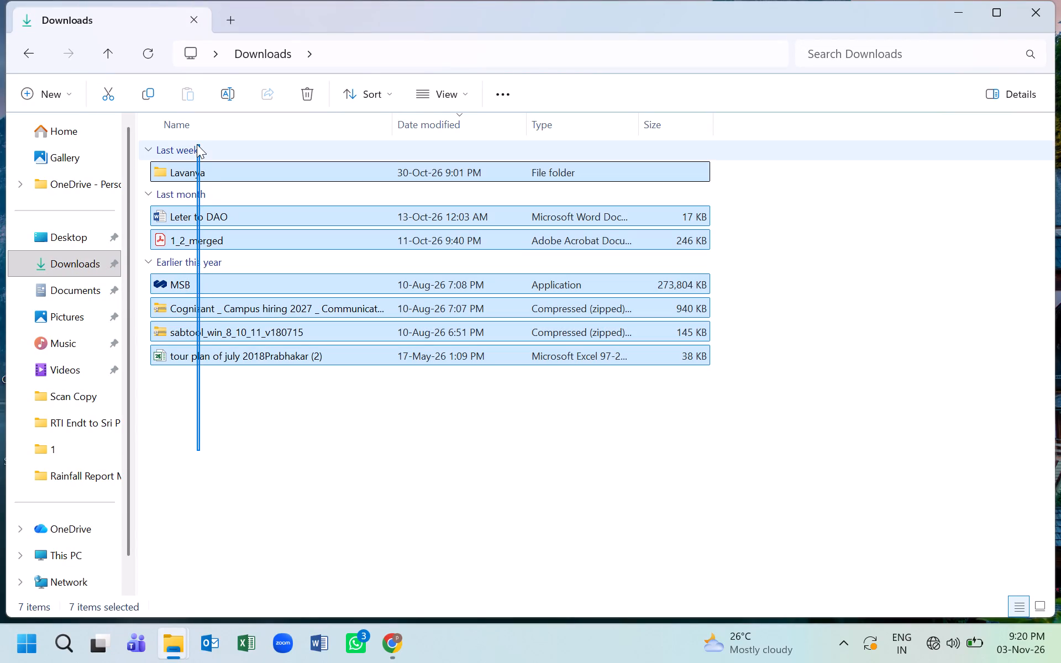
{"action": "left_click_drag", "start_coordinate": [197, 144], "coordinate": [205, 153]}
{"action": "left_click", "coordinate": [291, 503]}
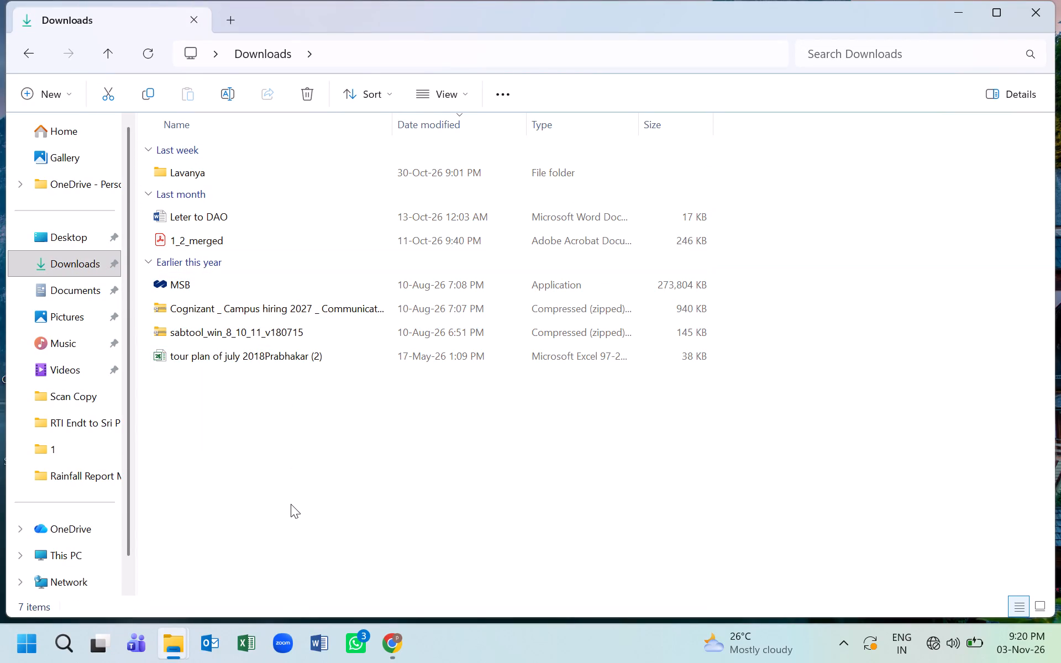
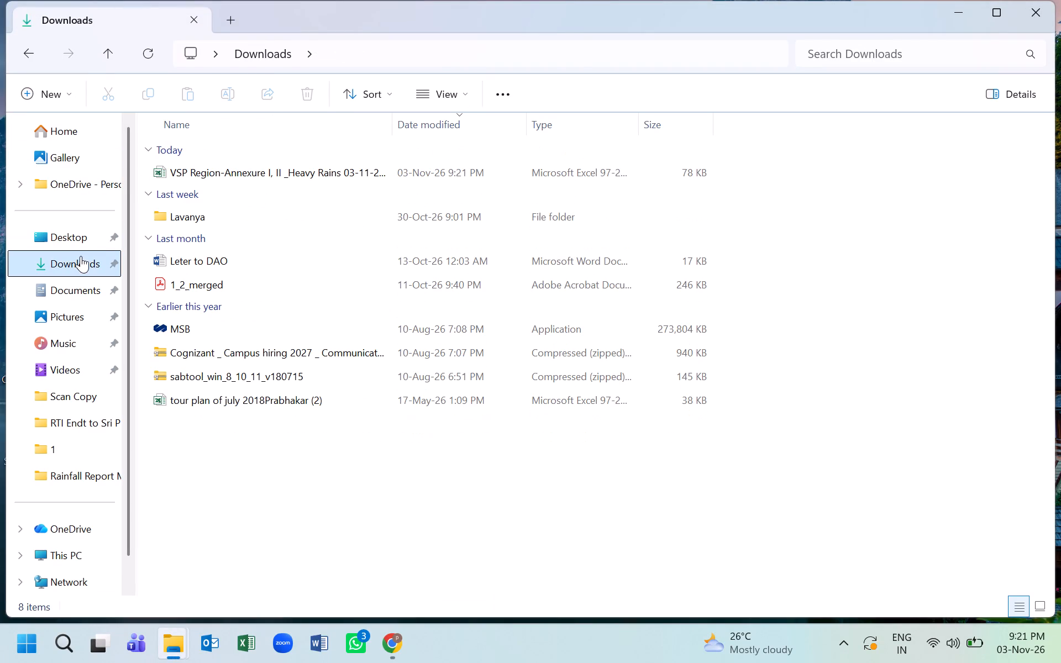
Cut today's VSP Region-Annexure I, II _Heavy Rains workbook from the Downloads folder and minimise the folder window.
{"action": "left_click", "coordinate": [238, 168]}
{"action": "right_click", "coordinate": [238, 168]}
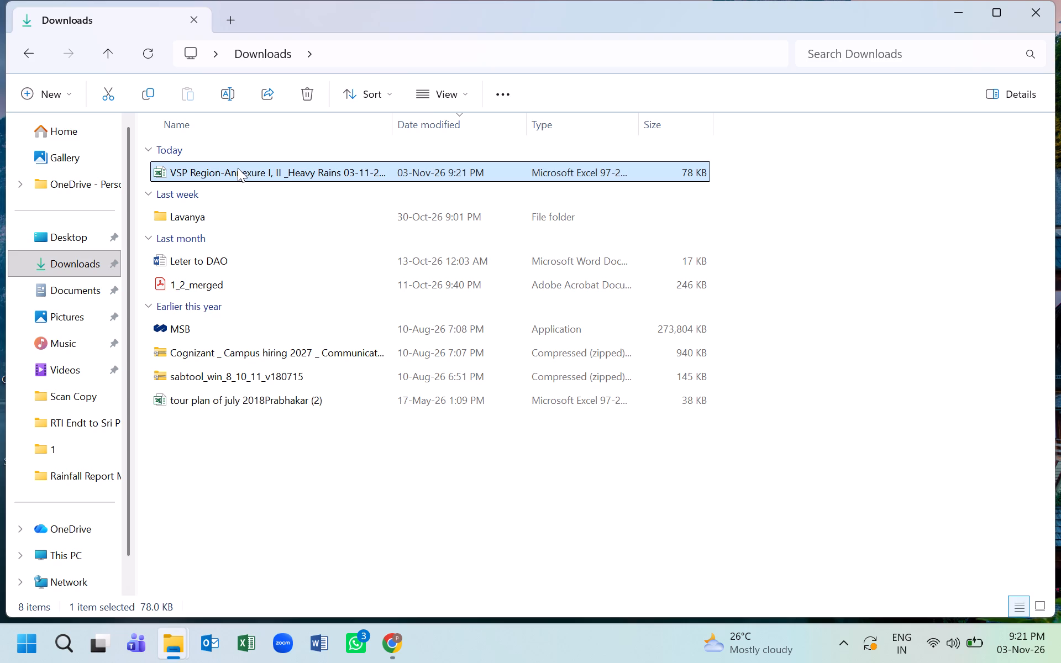
{"action": "left_click", "coordinate": [270, 202]}
{"action": "left_click", "coordinate": [954, 0]}
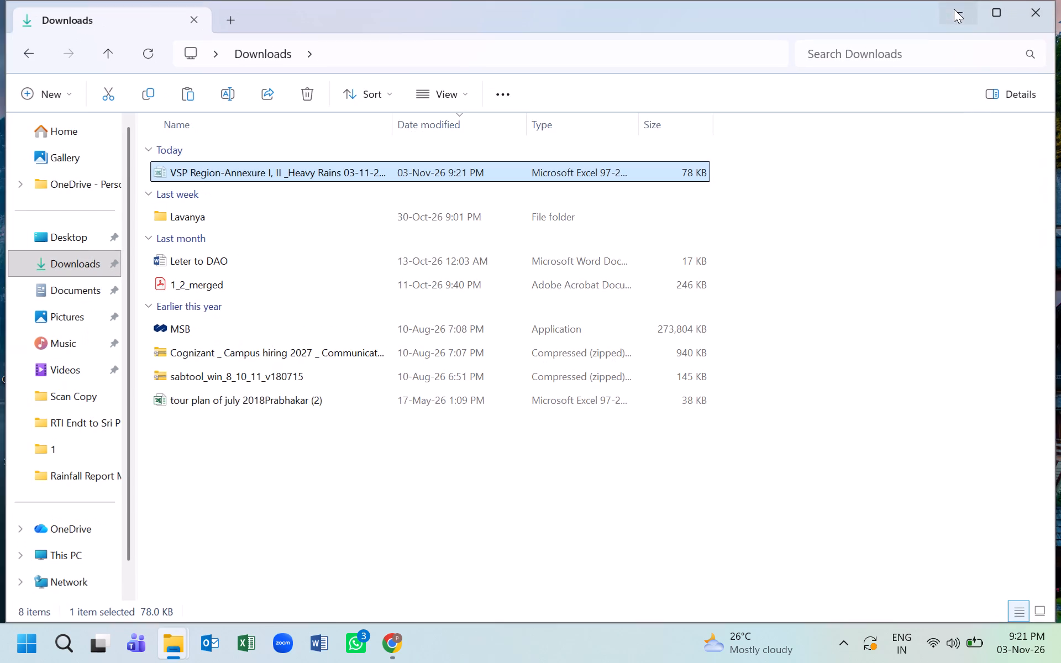
{"action": "left_click", "coordinate": [961, 13]}
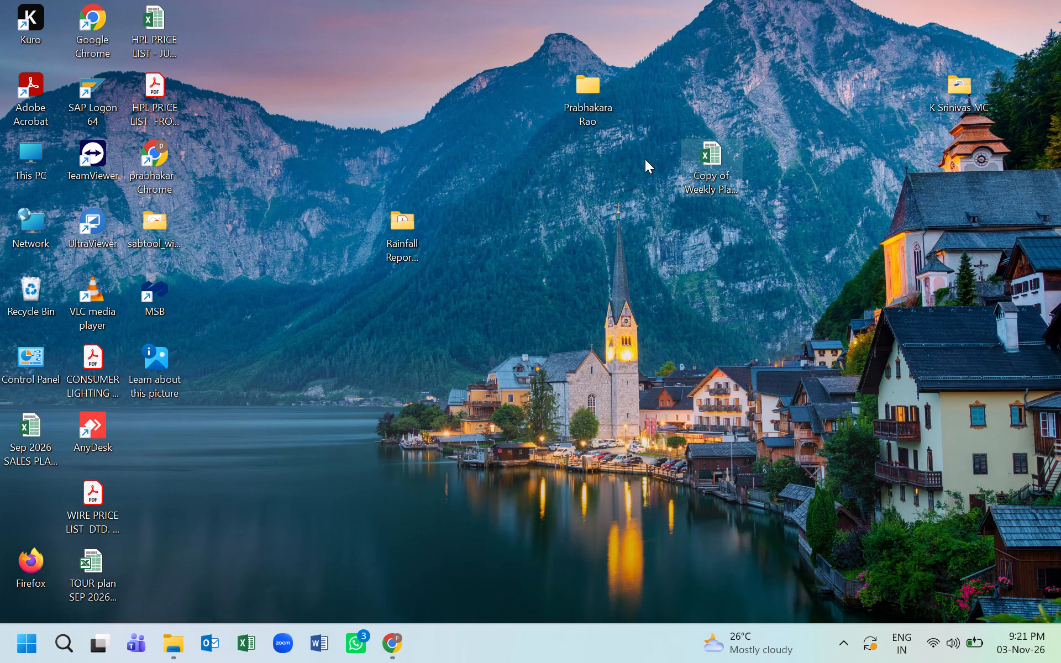
Delete the RAIN PDF and both old Heavy Rains workbooks from the Rainfall Report Murasu folder on the desktop.
{"action": "double_click", "coordinate": [402, 218]}
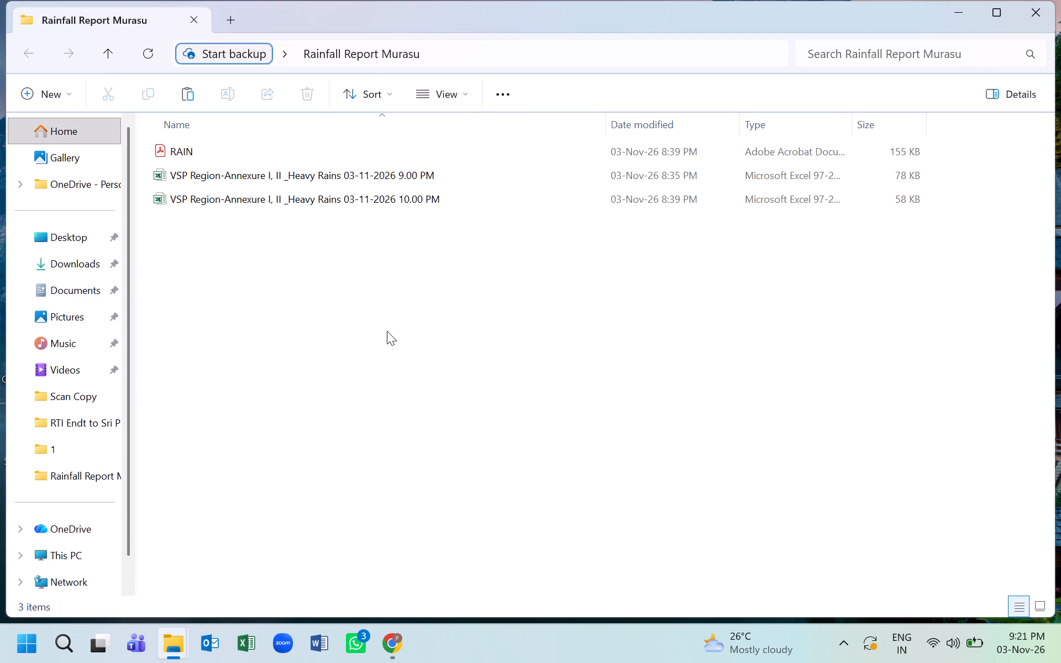
{"action": "left_click_drag", "start_coordinate": [367, 344], "coordinate": [369, 117]}
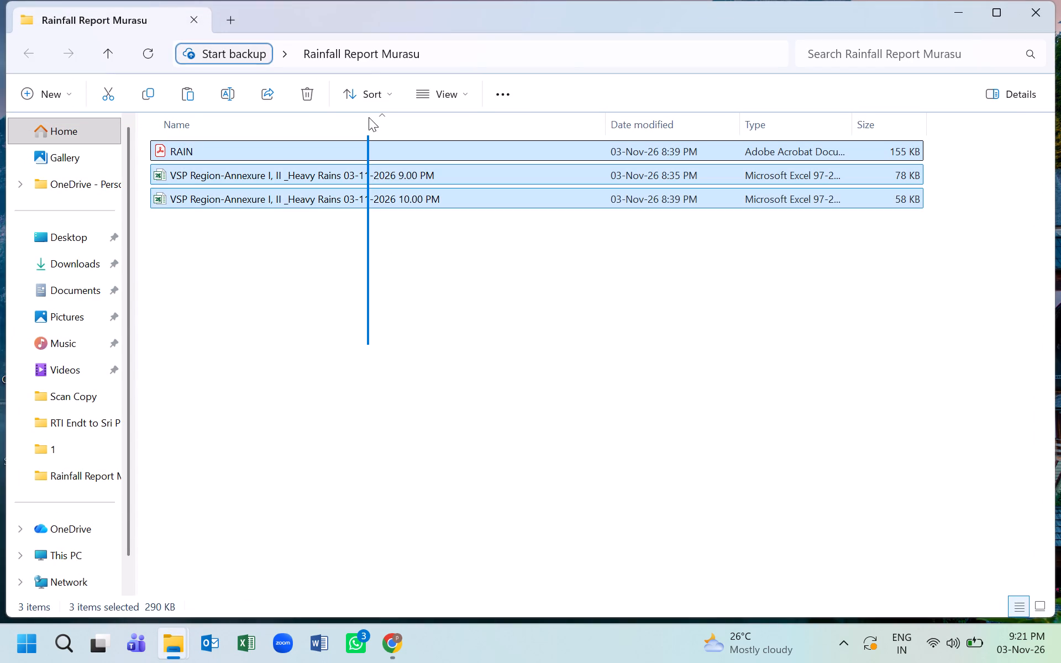
{"action": "left_click_drag", "start_coordinate": [369, 117], "coordinate": [368, 127]}
{"action": "key", "text": "Delete"}
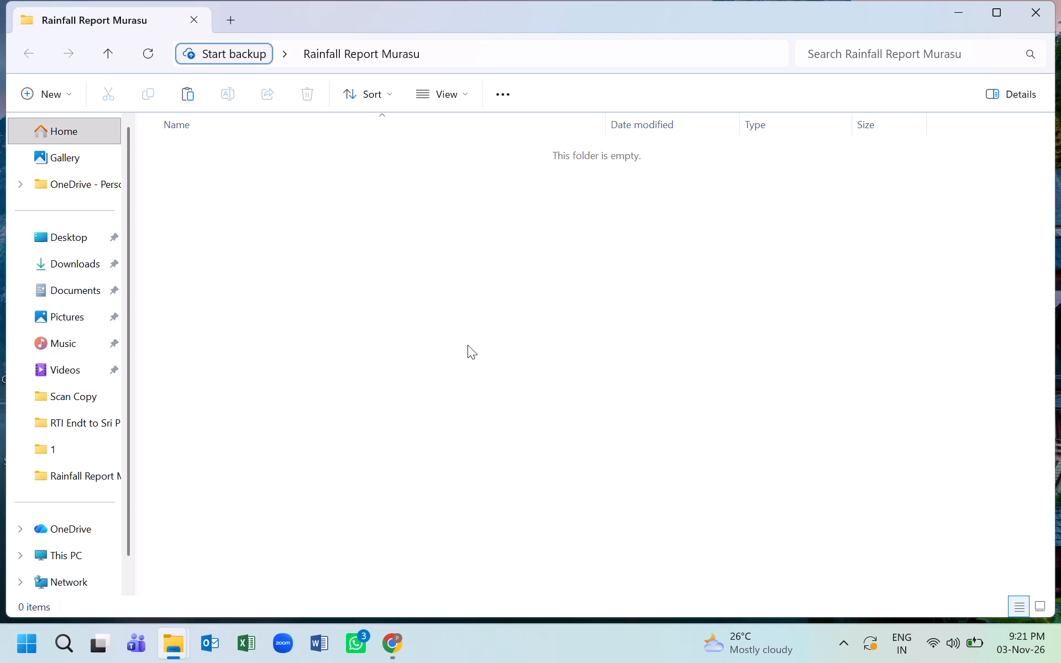
Paste the cut Heavy Rains workbook into the emptied Rainfall Report Murasu folder.
{"action": "right_click_drag", "start_coordinate": [465, 345], "coordinate": [425, 433]}
{"action": "right_click", "coordinate": [443, 413]}
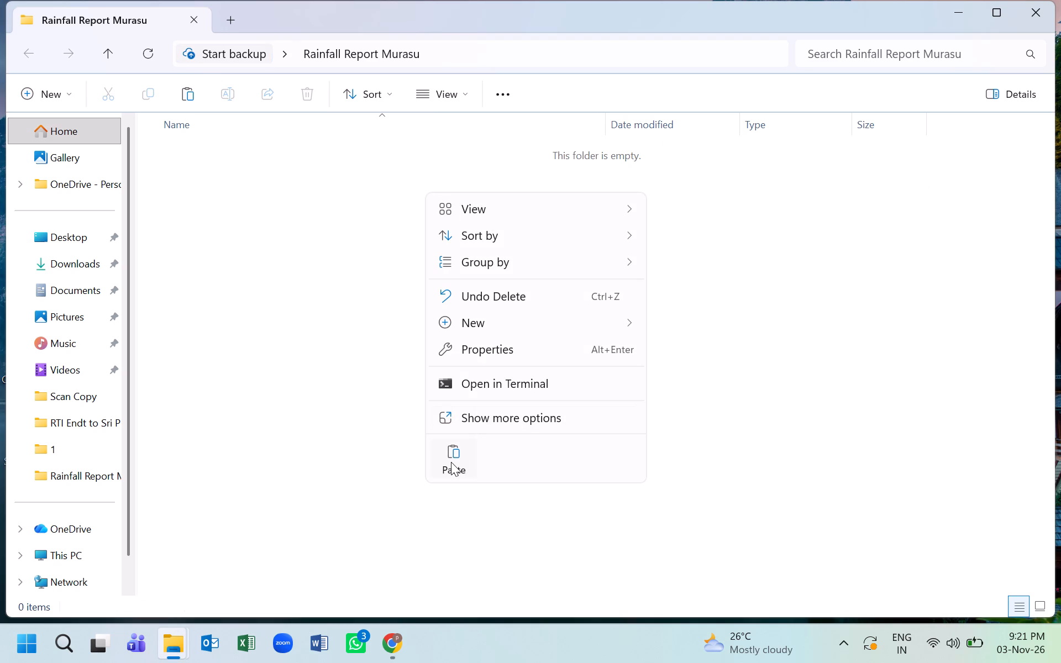
{"action": "left_click", "coordinate": [451, 462]}
{"action": "left_click", "coordinate": [451, 460]}
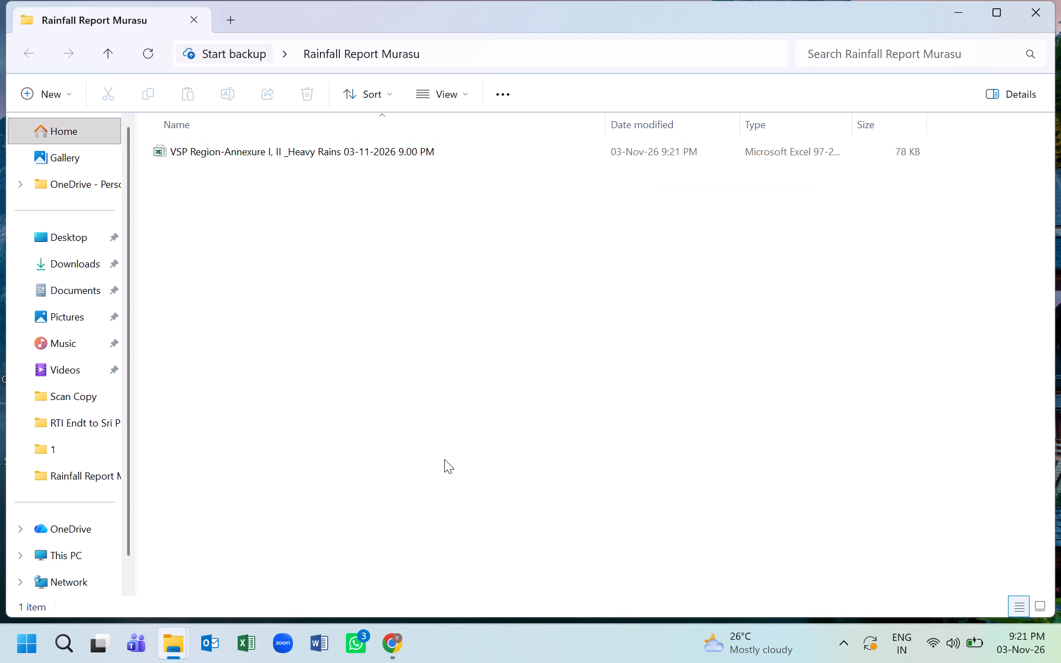
Open the VSP Region-Annexure I, II _Heavy Rains 03-11-2026 9.00 PM workbook in Excel.
{"action": "double_click", "coordinate": [366, 151]}
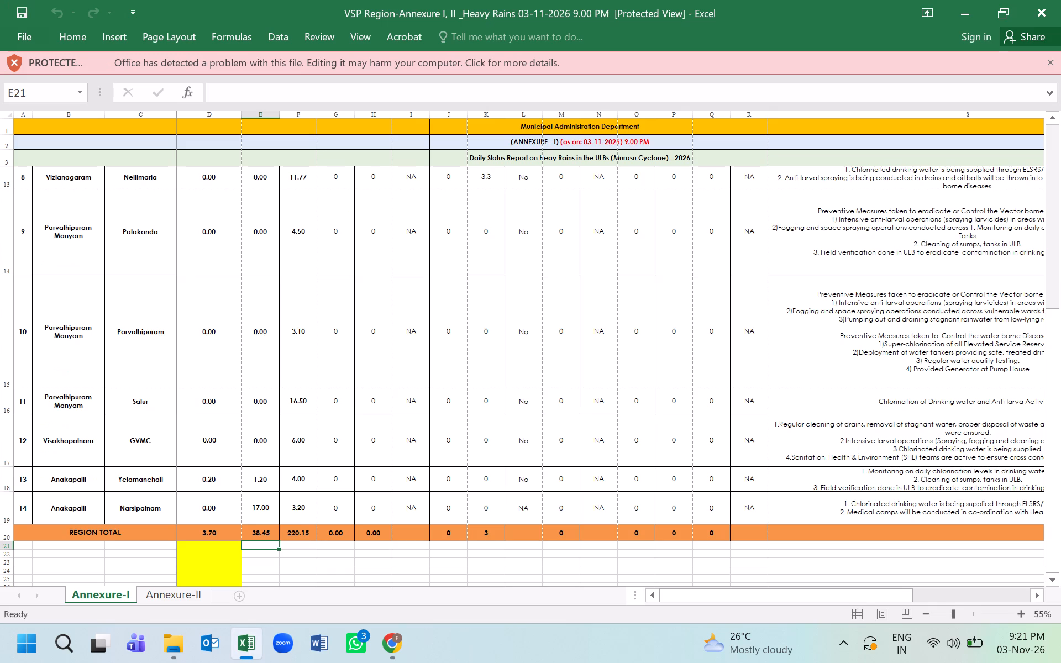
Look over the lower rows of Annexure-I in the 9.00 PM workbook, then close the workbook.
{"action": "scroll", "coordinate": [550, 385], "scroll_direction": "down", "scroll_amount": 1}
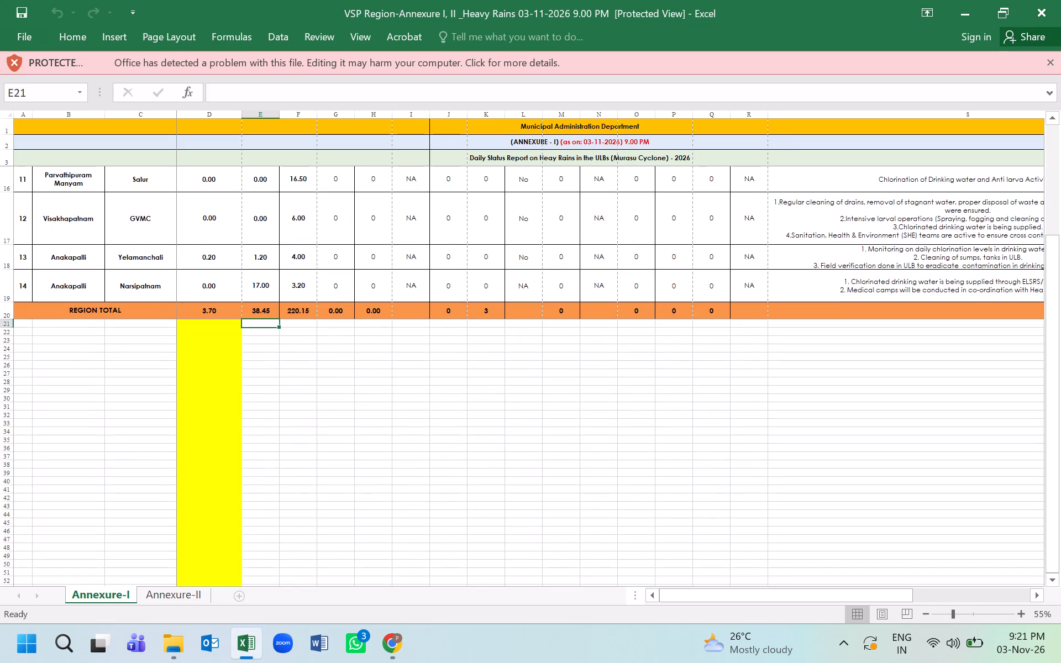
{"action": "left_click", "coordinate": [528, 397]}
{"action": "scroll", "coordinate": [512, 397], "scroll_direction": "up", "scroll_amount": 1}
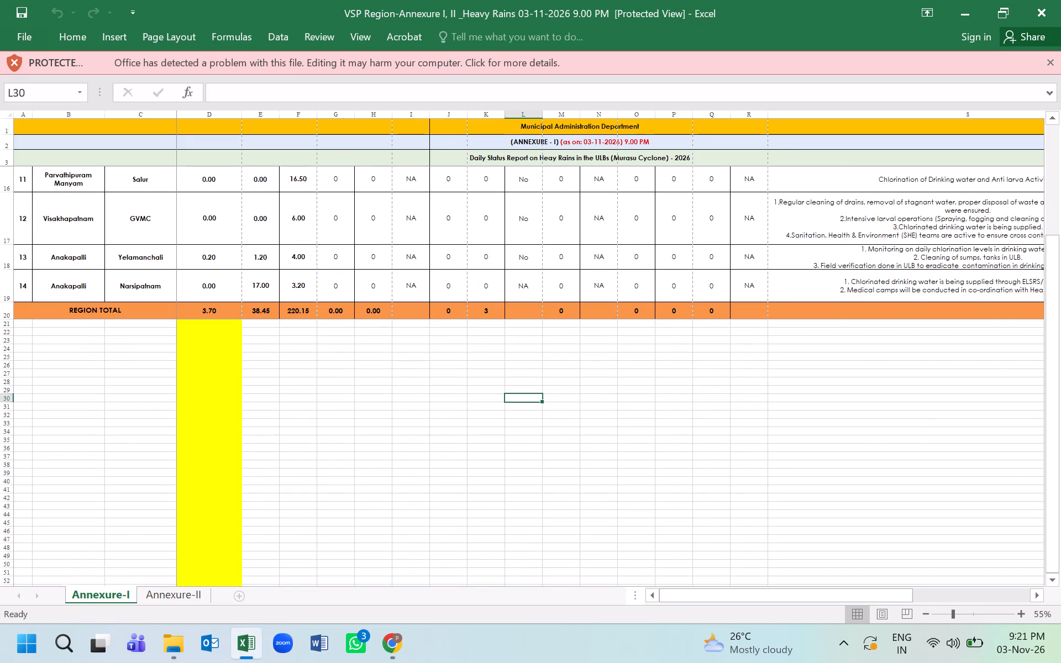
{"action": "scroll", "coordinate": [465, 408], "scroll_direction": "up", "scroll_amount": 2}
{"action": "scroll", "coordinate": [465, 408], "scroll_direction": "down", "scroll_amount": 5}
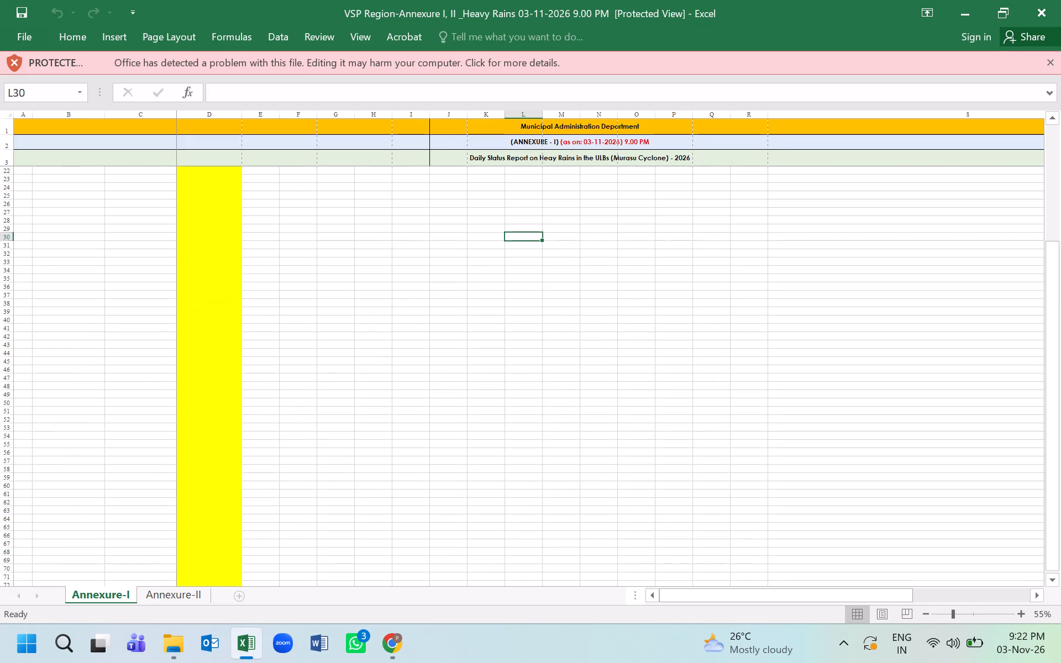
{"action": "left_click", "coordinate": [1047, 11]}
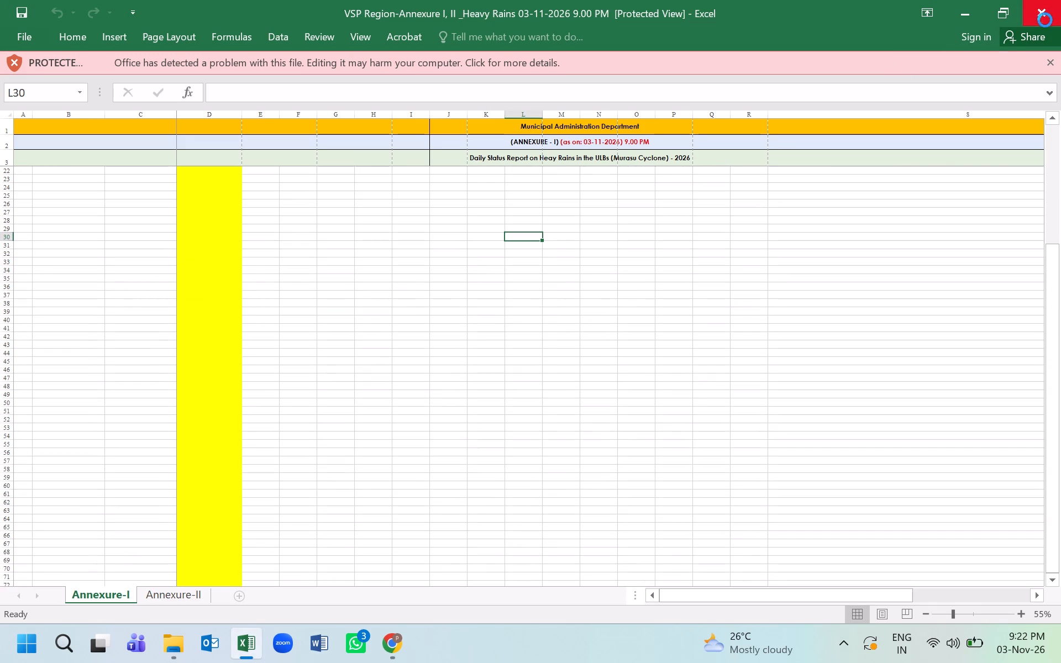
{"action": "left_click", "coordinate": [580, 334]}
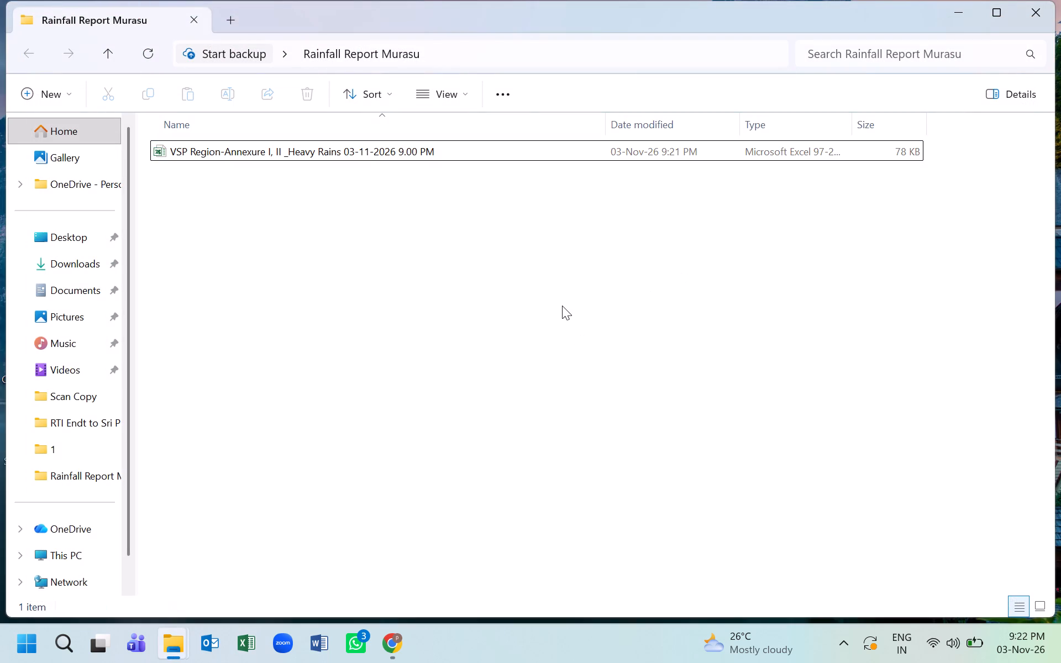
Duplicate the 9.00 PM heavy rains workbook within the Rainfall Report Murasu folder.
{"action": "right_click", "coordinate": [398, 151]}
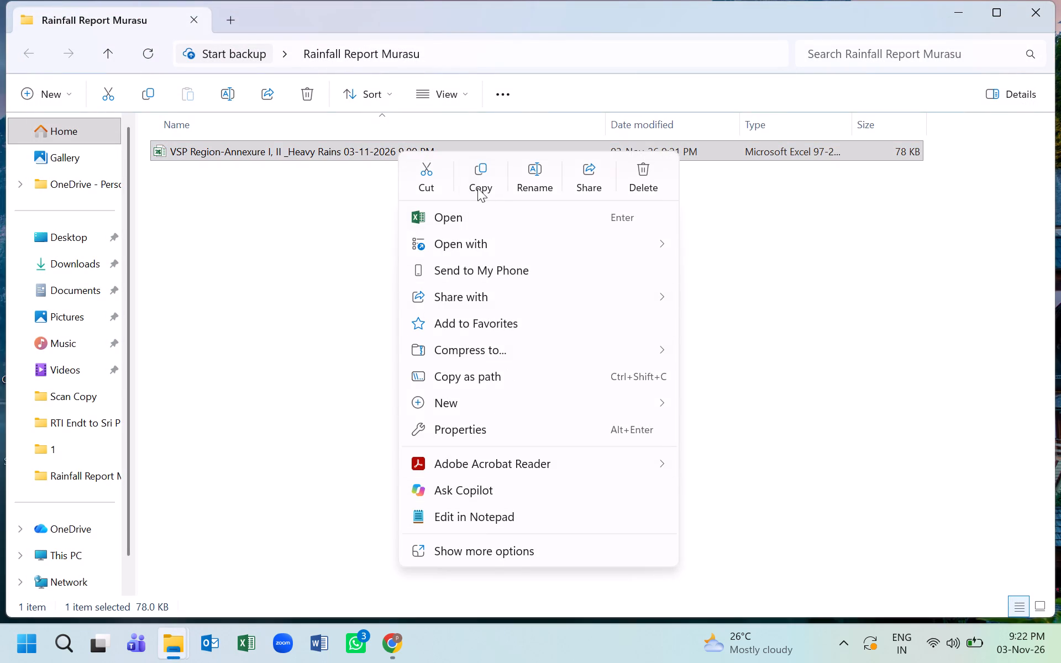
{"action": "left_click", "coordinate": [486, 173]}
{"action": "right_click", "coordinate": [325, 269]}
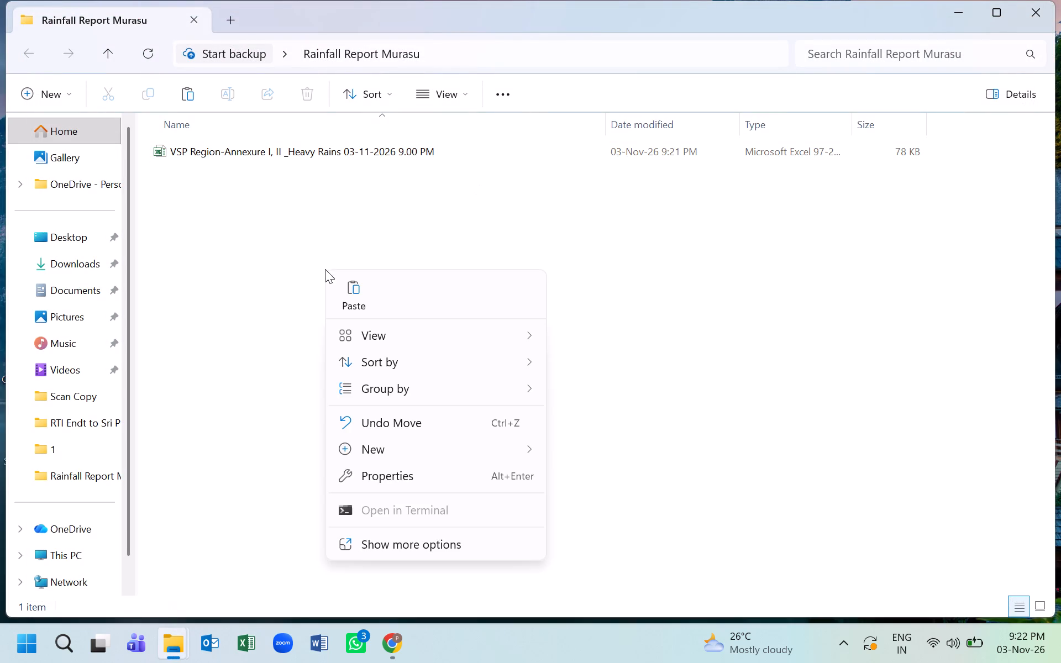
{"action": "left_click", "coordinate": [354, 285]}
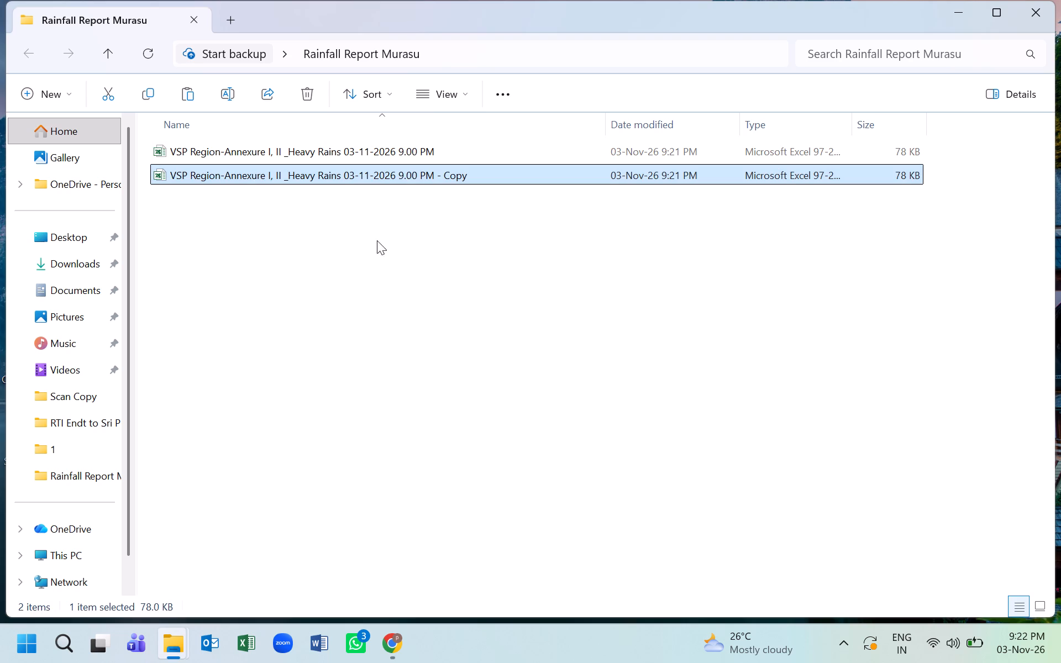
Rename the copied workbook as VSP Region-Annexure I, II _Heavy Rains 03-11-2026 11.00 PM.
{"action": "right_click", "coordinate": [408, 175]}
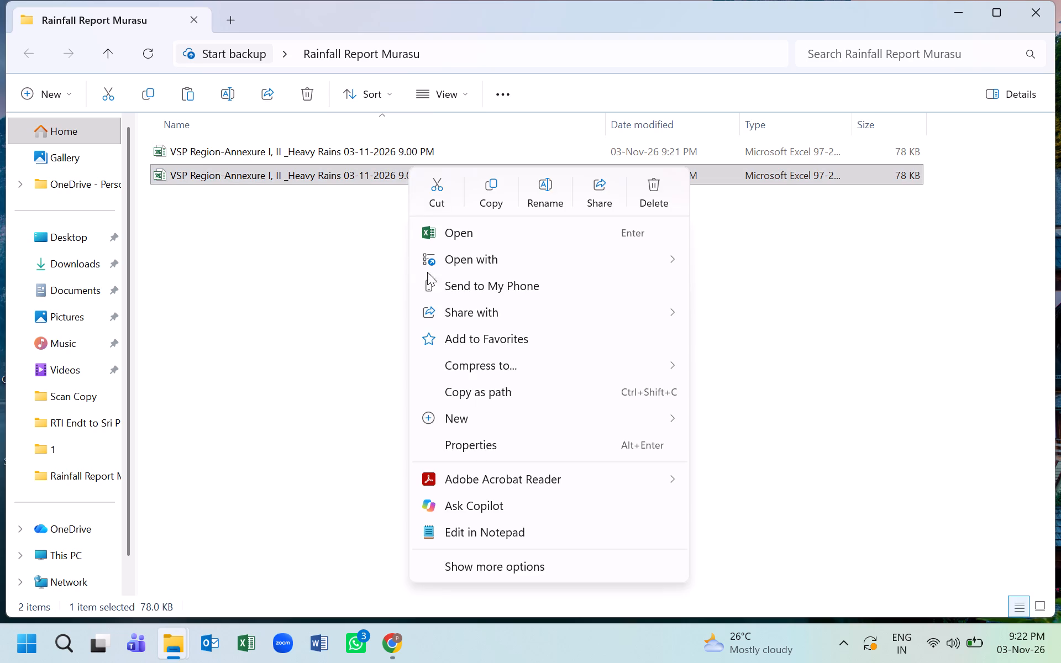
{"action": "left_click", "coordinate": [483, 562]}
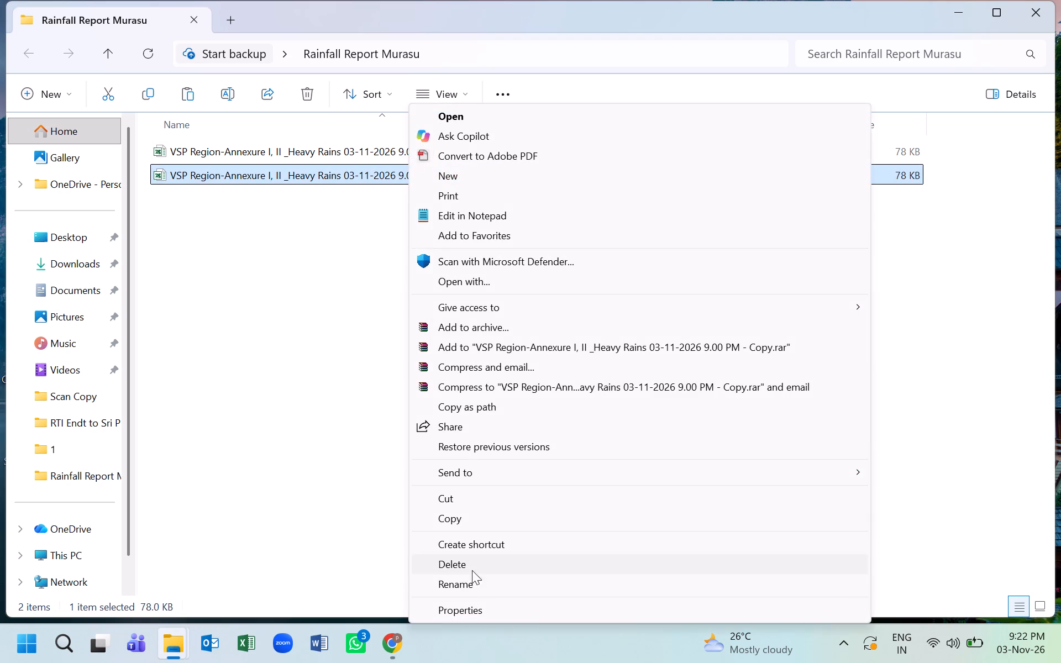
{"action": "left_click_drag", "start_coordinate": [467, 583], "coordinate": [470, 575]}
{"action": "left_click", "coordinate": [469, 178]}
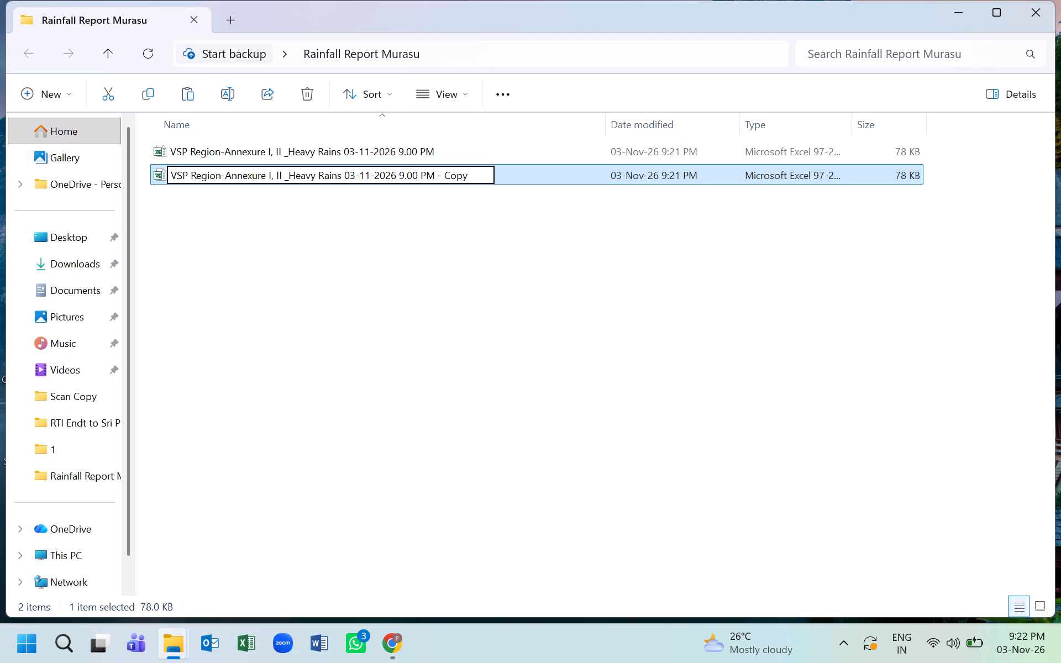
{"action": "key", "text": "BackSpace"}
{"action": "key", "text": "BackSpace"}
{"action": "key", "text": "BackSpace"}
{"action": "key", "text": "BackSpace"}
{"action": "key", "text": "BackSpace"}
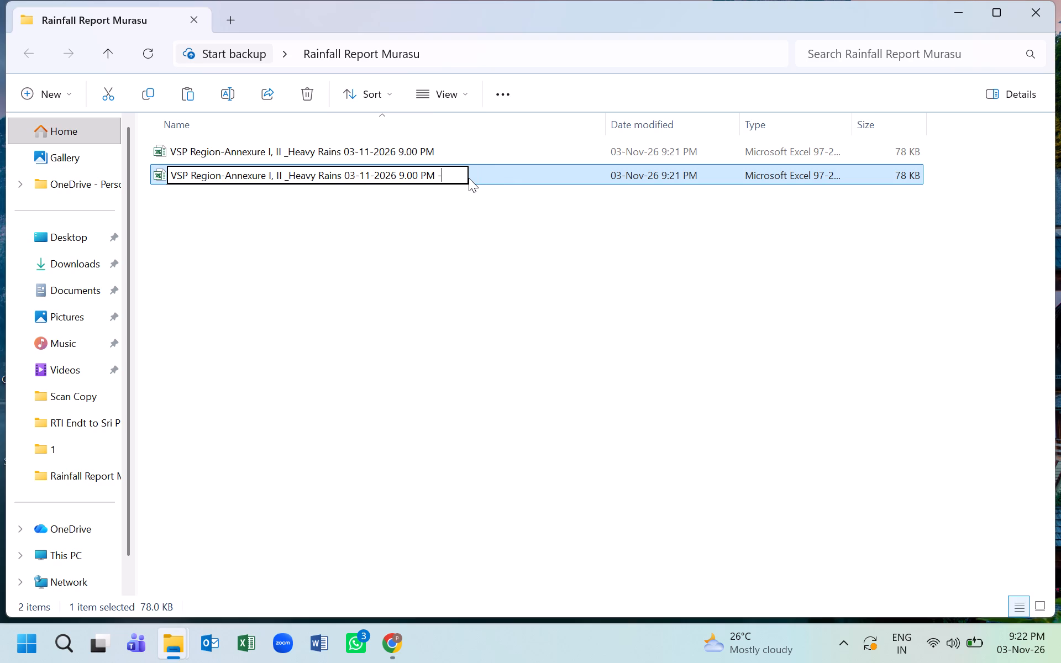
{"action": "key", "text": "BackSpace"}
{"action": "left_click", "coordinate": [407, 173]}
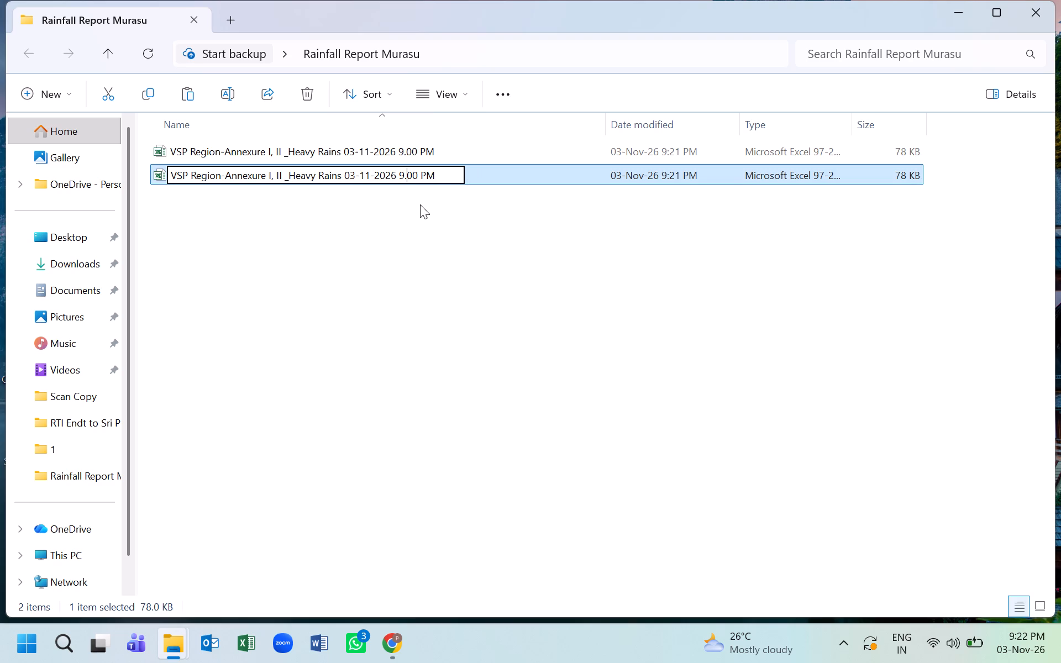
{"action": "left_click", "coordinate": [402, 176]}
{"action": "key", "text": "BackSpace"}
{"action": "type", "text": "11"}
{"action": "left_click", "coordinate": [468, 318]}
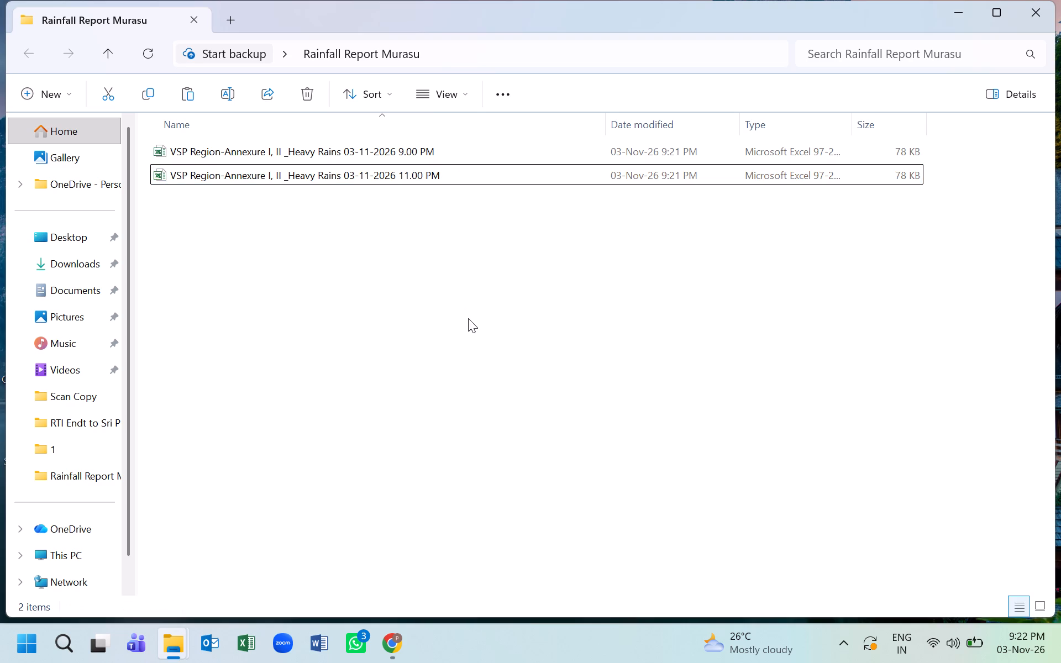
{"action": "left_click", "coordinate": [468, 318]}
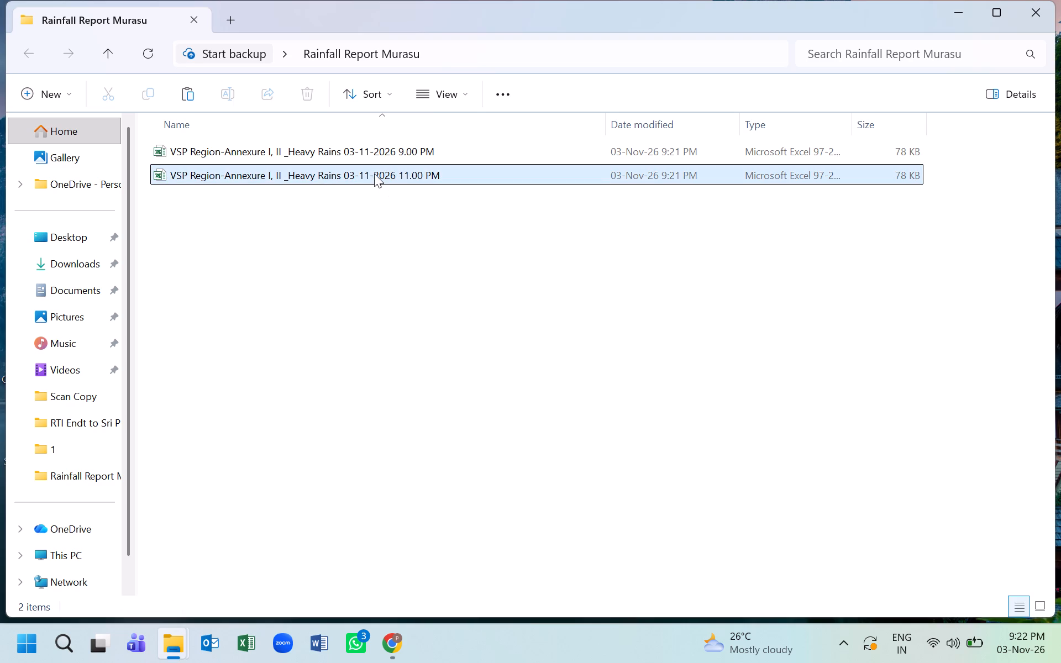
Open the 11.00 PM heavy rains workbook and enable editing.
{"action": "double_click", "coordinate": [374, 173]}
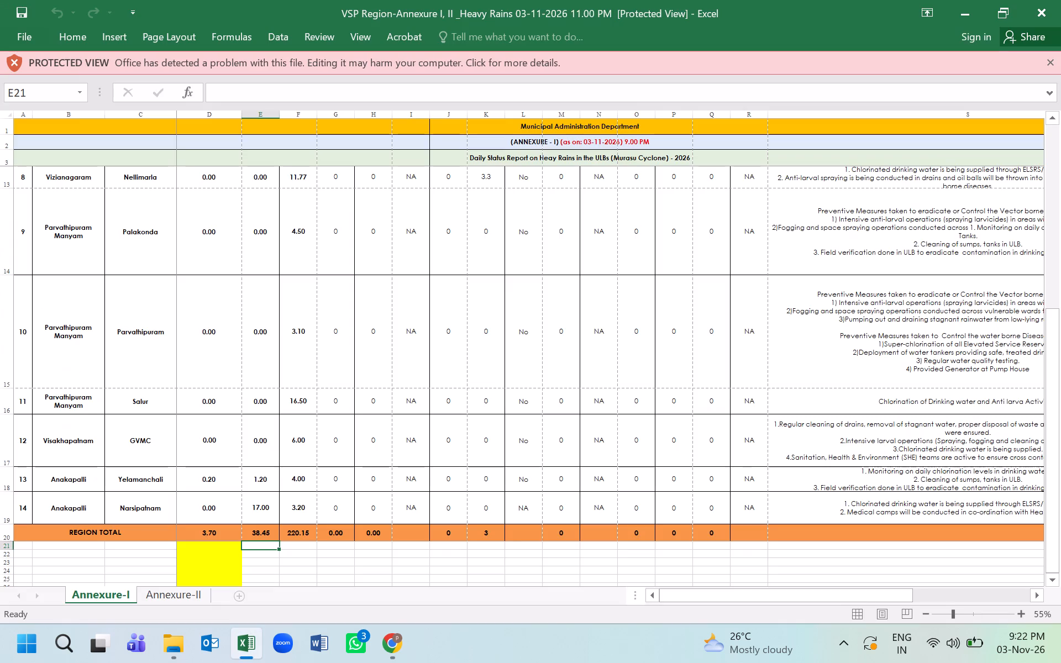
{"action": "left_click", "coordinate": [539, 269]}
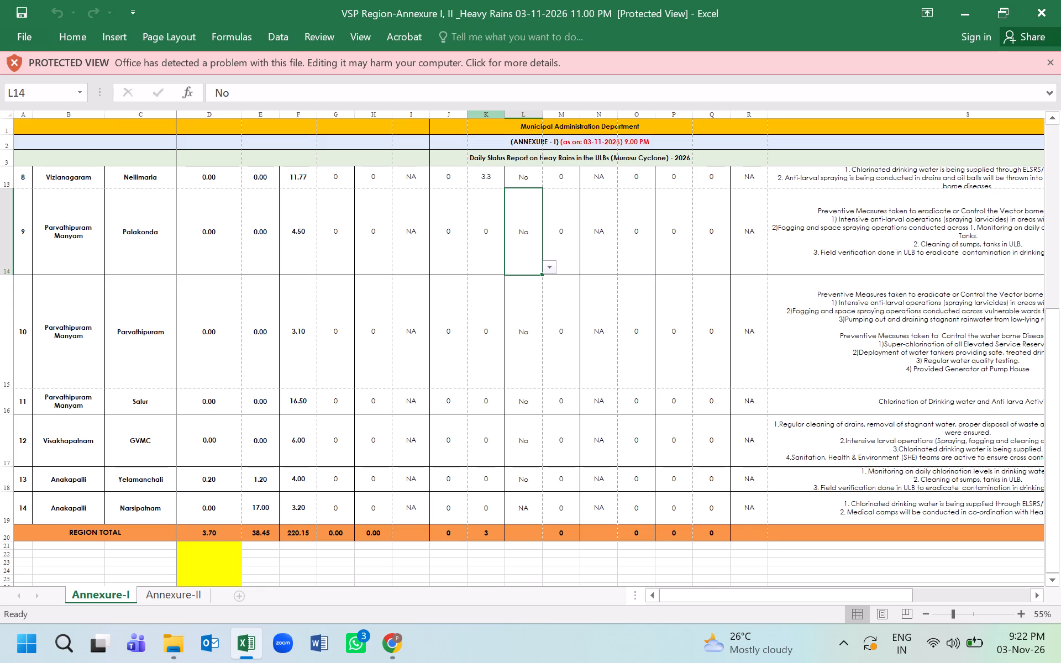
{"action": "left_click", "coordinate": [610, 141]}
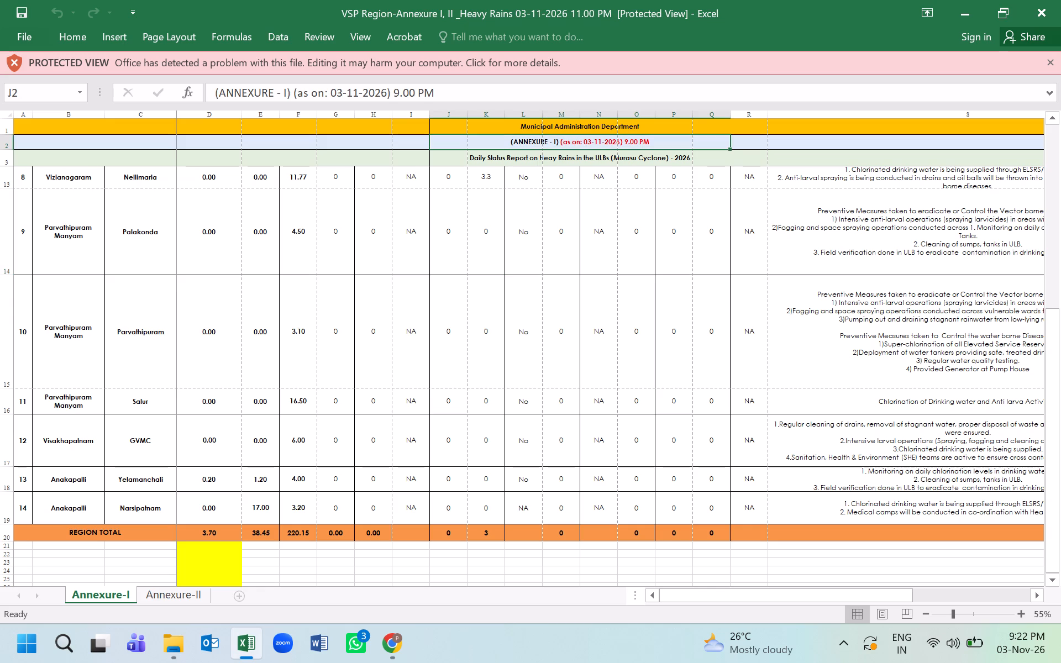
{"action": "left_click", "coordinate": [399, 96]}
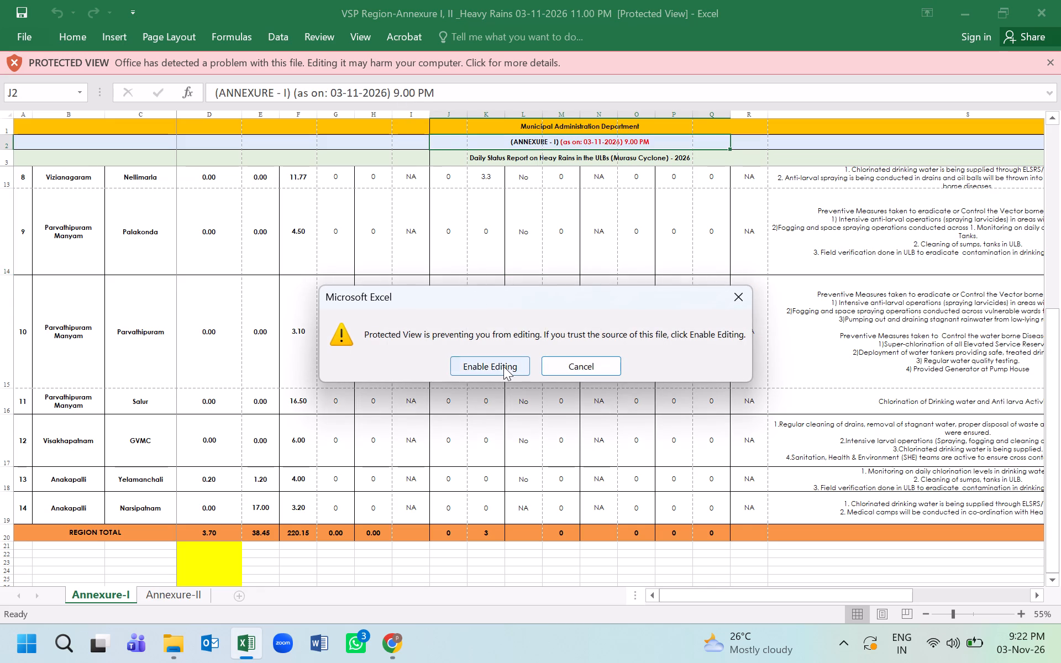
{"action": "left_click", "coordinate": [503, 366]}
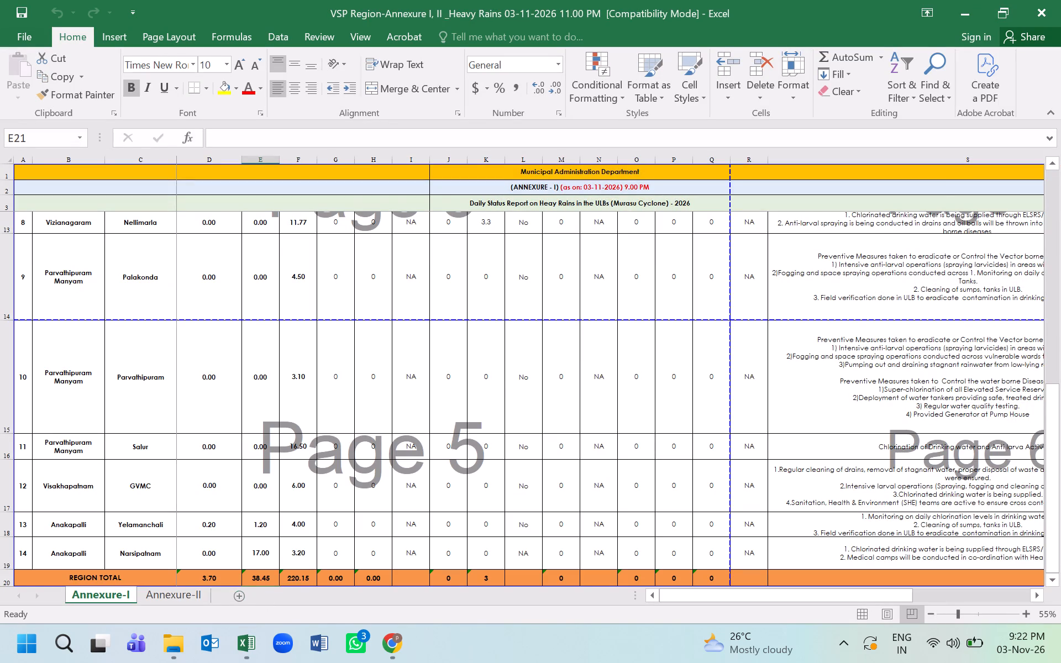
Change the report time in the Annexure-I heading in row 2 to 11.00 PM.
{"action": "left_click", "coordinate": [600, 183]}
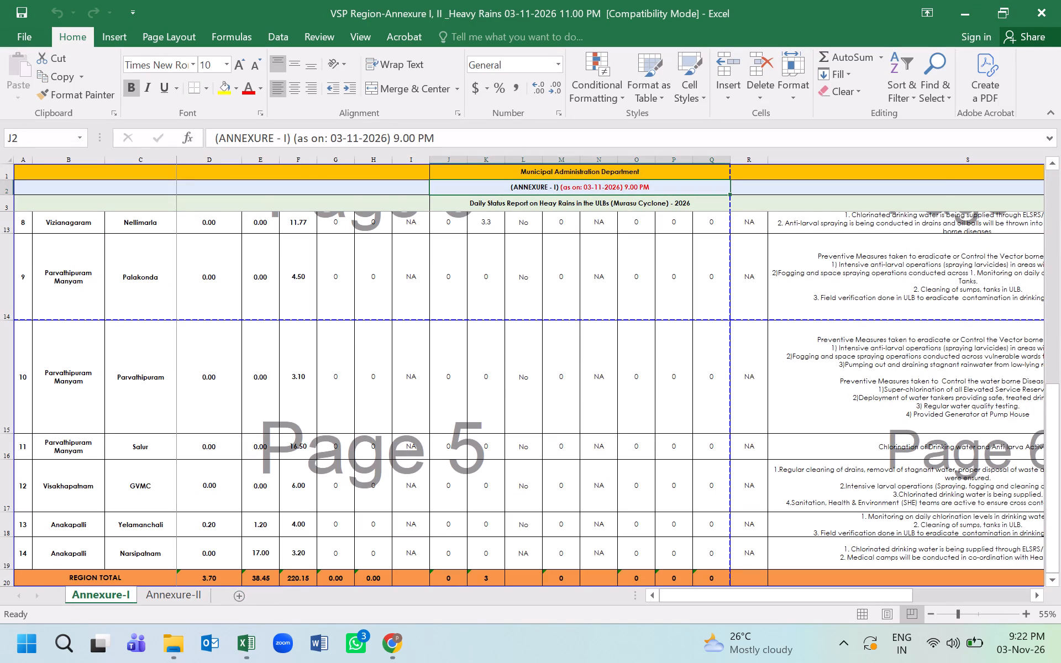
{"action": "left_click", "coordinate": [396, 135]}
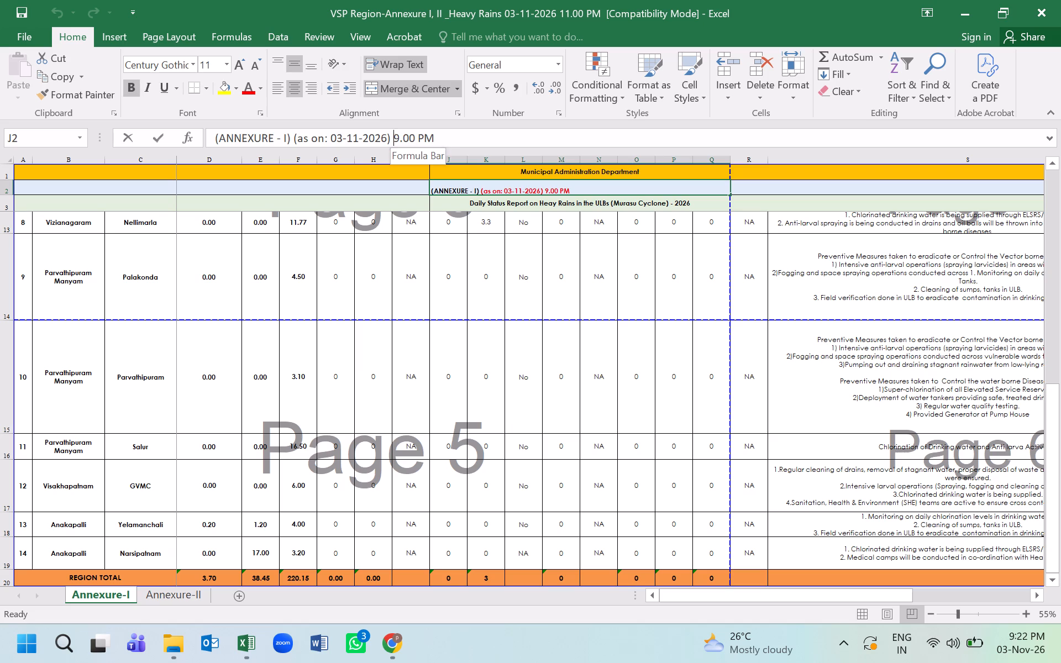
{"action": "left_click", "coordinate": [397, 138]}
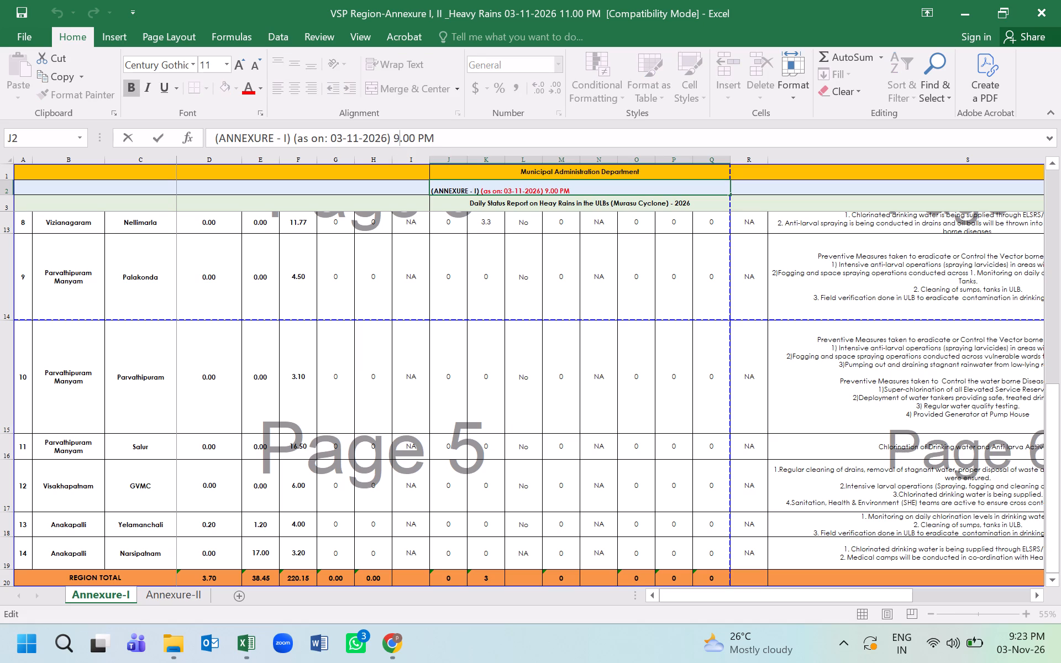
{"action": "key", "text": "BackSpace"}
{"action": "type", "text": "11"}
{"action": "left_click", "coordinate": [505, 278]}
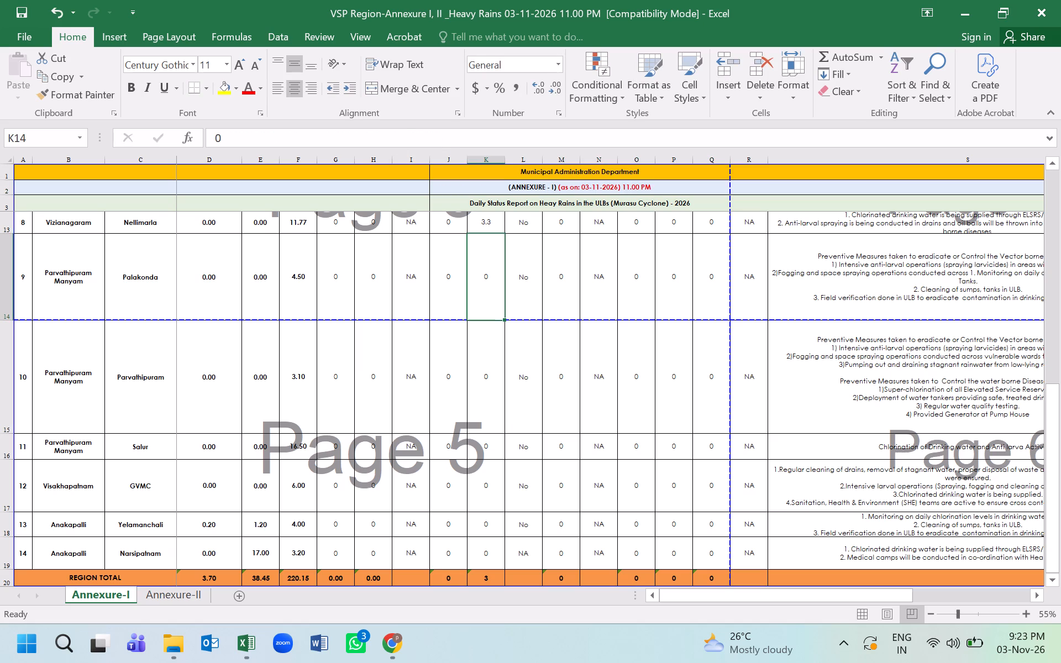
Examine the Annexure-I rainfall figures for the Srikakulam and Vizianagaram ULBs at different zoom levels.
{"action": "left_click", "coordinate": [616, 360]}
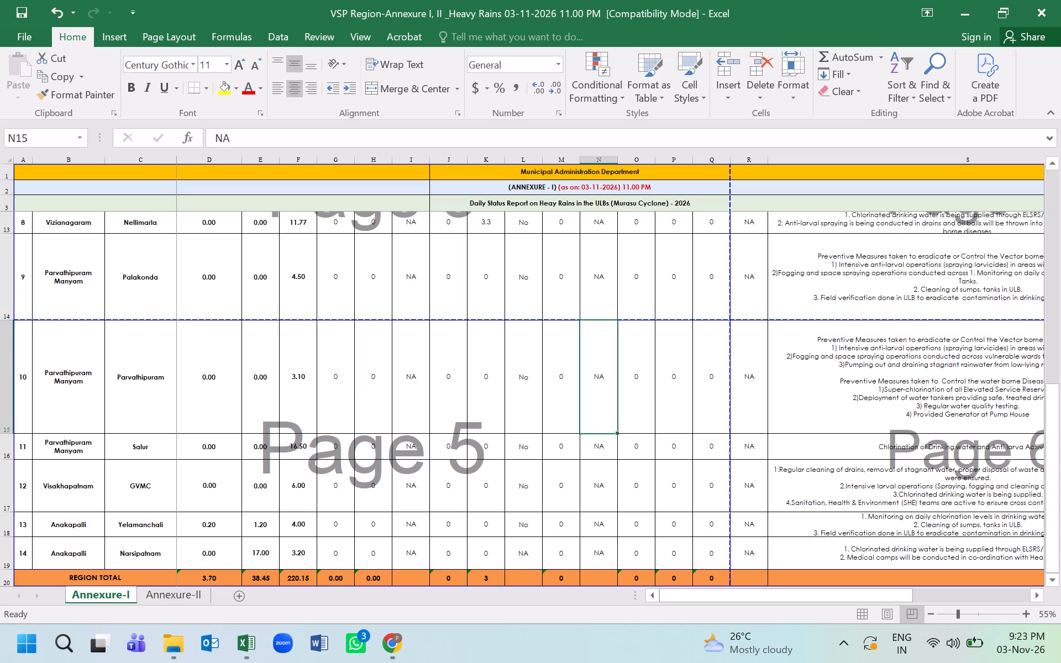
{"action": "scroll", "coordinate": [602, 383], "scroll_direction": "up", "scroll_amount": 4, "text": "ctrl"}
{"action": "scroll", "coordinate": [561, 396], "scroll_direction": "up", "scroll_amount": 1}
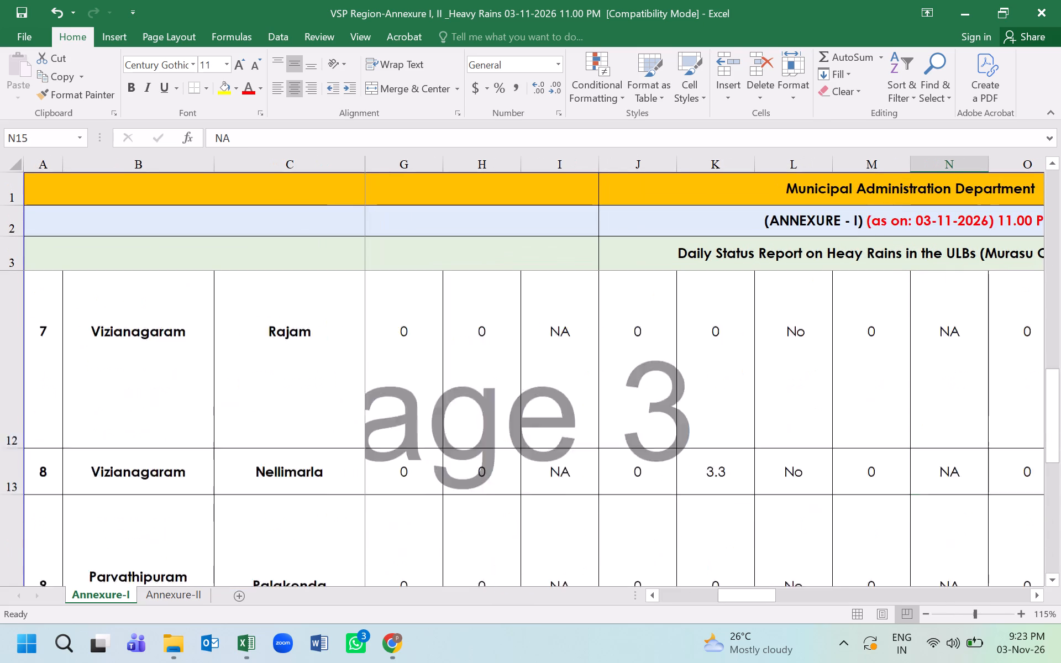
{"action": "scroll", "coordinate": [563, 401], "scroll_direction": "up", "scroll_amount": 5}
{"action": "scroll", "coordinate": [563, 403], "scroll_direction": "down", "scroll_amount": 2}
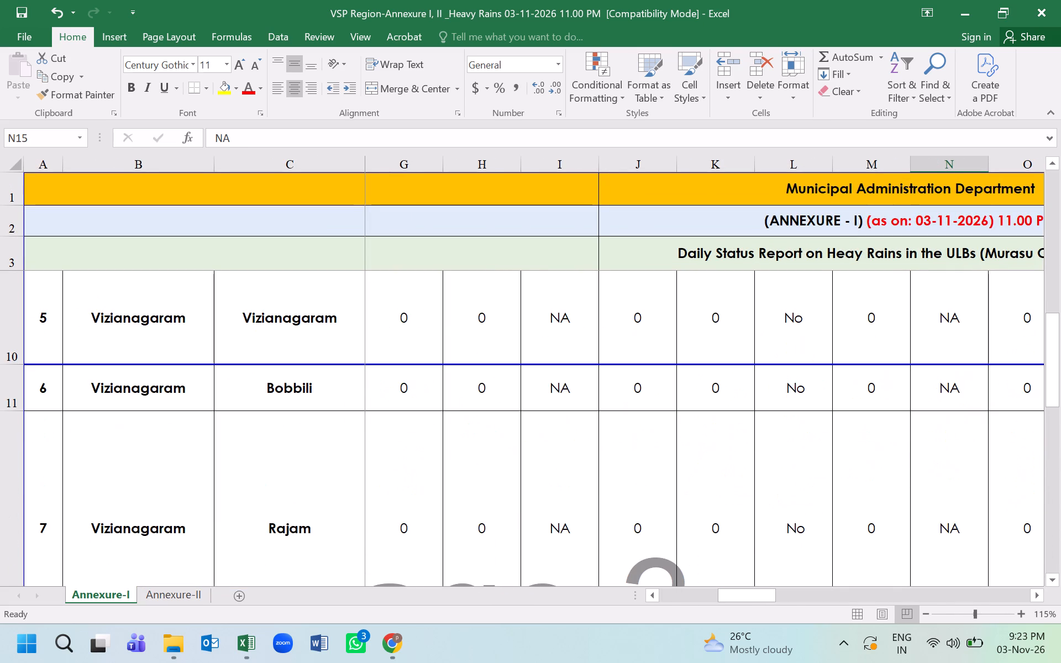
{"action": "left_click_drag", "start_coordinate": [753, 603], "coordinate": [677, 596]}
{"action": "left_click", "coordinate": [652, 596]}
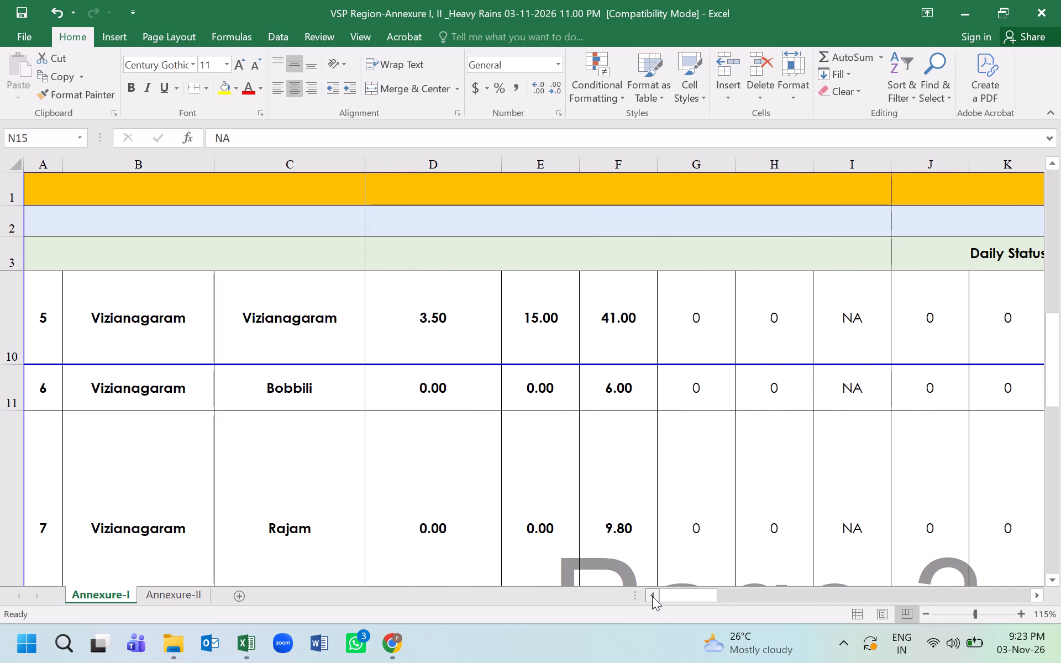
{"action": "scroll", "coordinate": [321, 428], "scroll_direction": "up", "scroll_amount": 2}
{"action": "scroll", "coordinate": [319, 439], "scroll_direction": "down", "scroll_amount": 1}
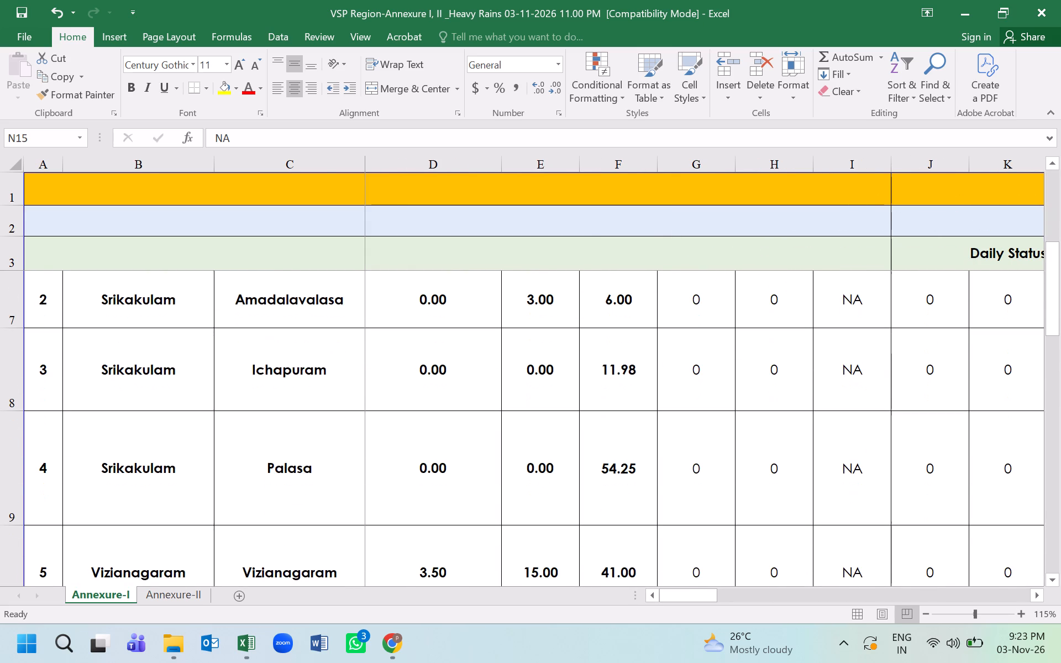
{"action": "scroll", "coordinate": [319, 440], "scroll_direction": "down", "scroll_amount": 4, "text": "ctrl"}
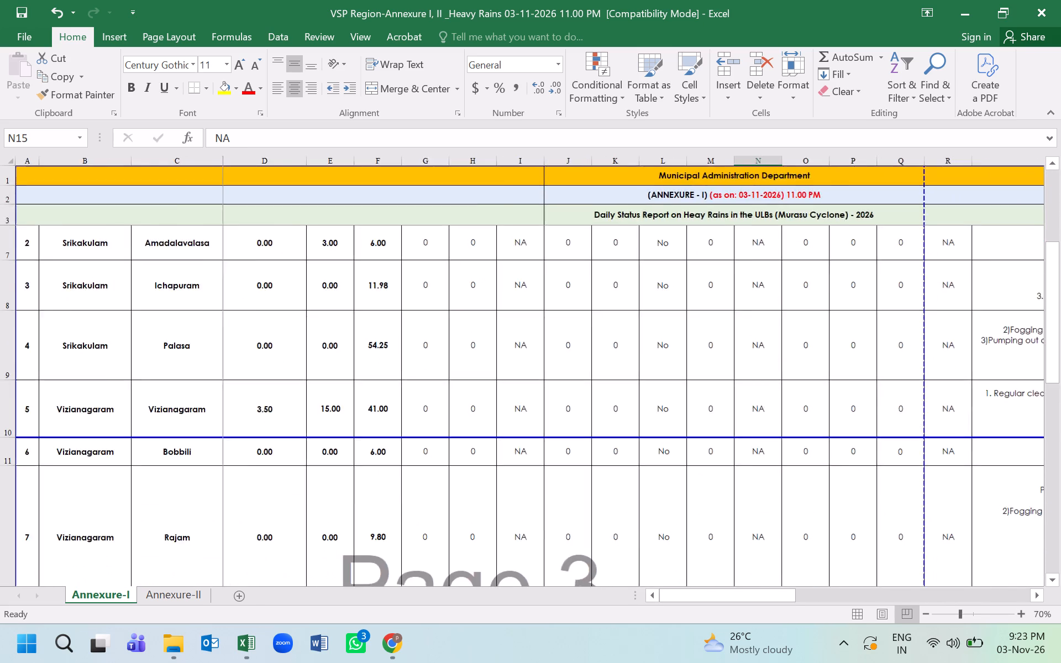
{"action": "scroll", "coordinate": [319, 444], "scroll_direction": "up", "scroll_amount": 1, "text": "ctrl"}
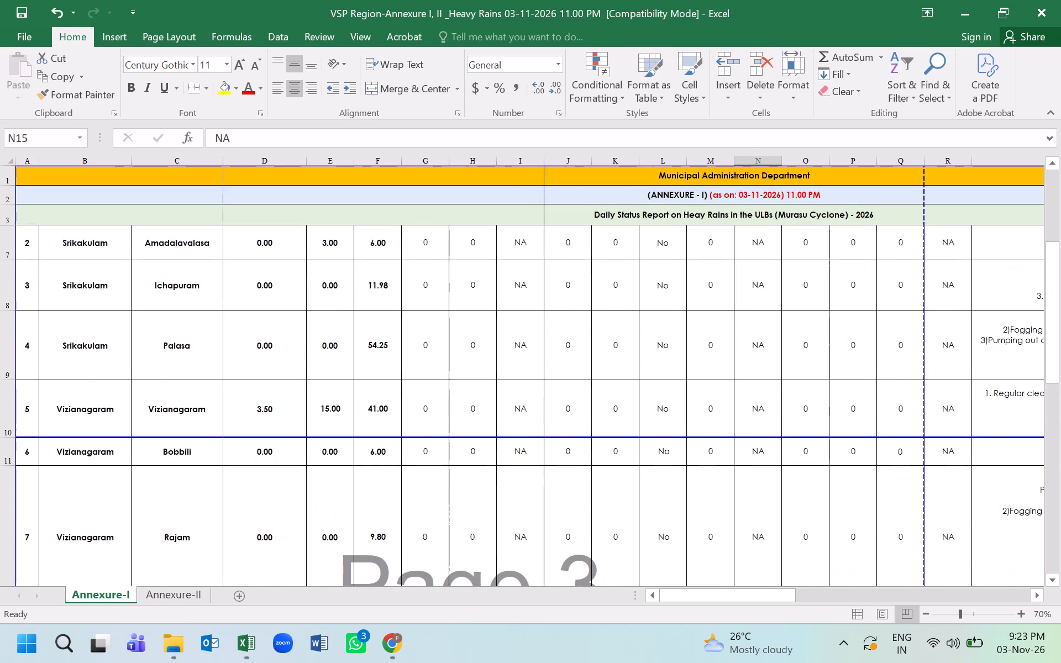
{"action": "scroll", "coordinate": [329, 454], "scroll_direction": "up", "scroll_amount": 2, "text": "ctrl"}
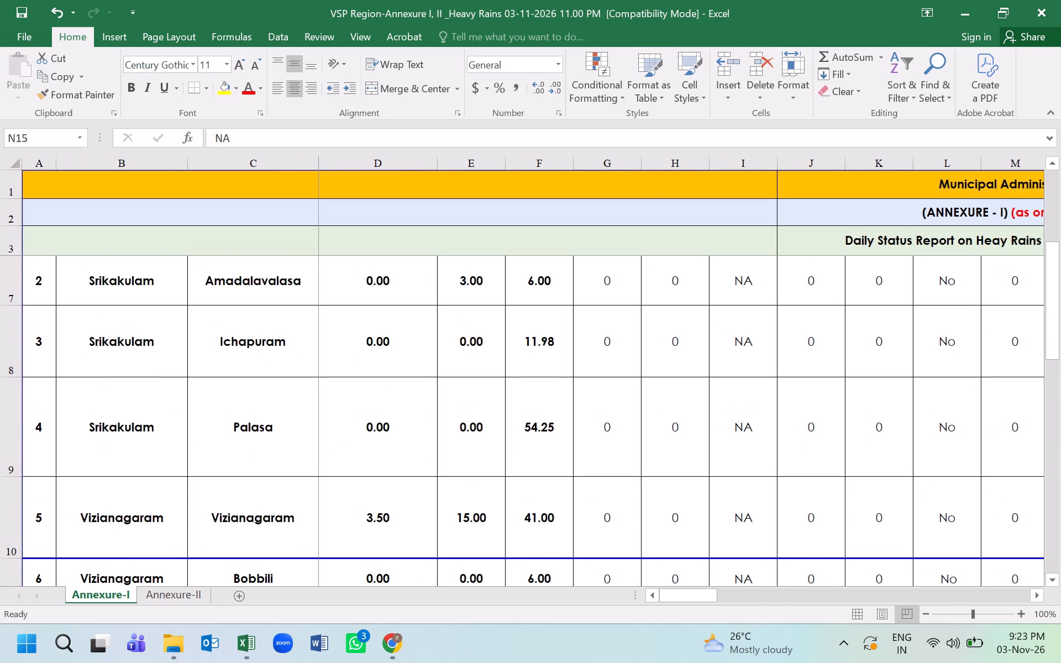
{"action": "scroll", "coordinate": [327, 455], "scroll_direction": "up", "scroll_amount": 2}
{"action": "scroll", "coordinate": [327, 456], "scroll_direction": "down", "scroll_amount": 2}
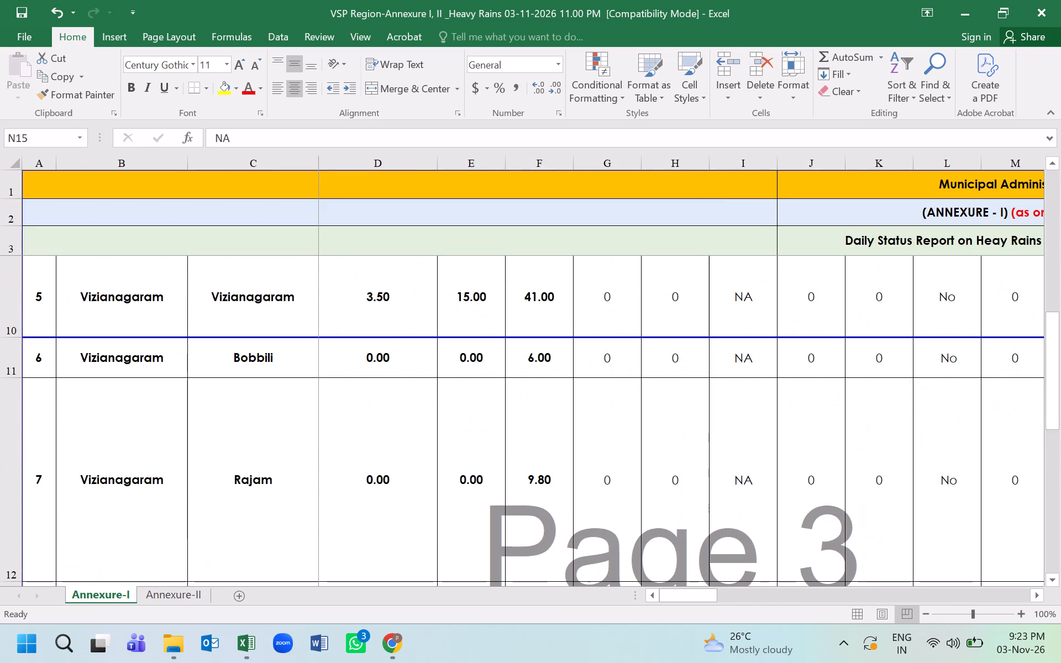
{"action": "scroll", "coordinate": [327, 456], "scroll_direction": "up", "scroll_amount": 1}
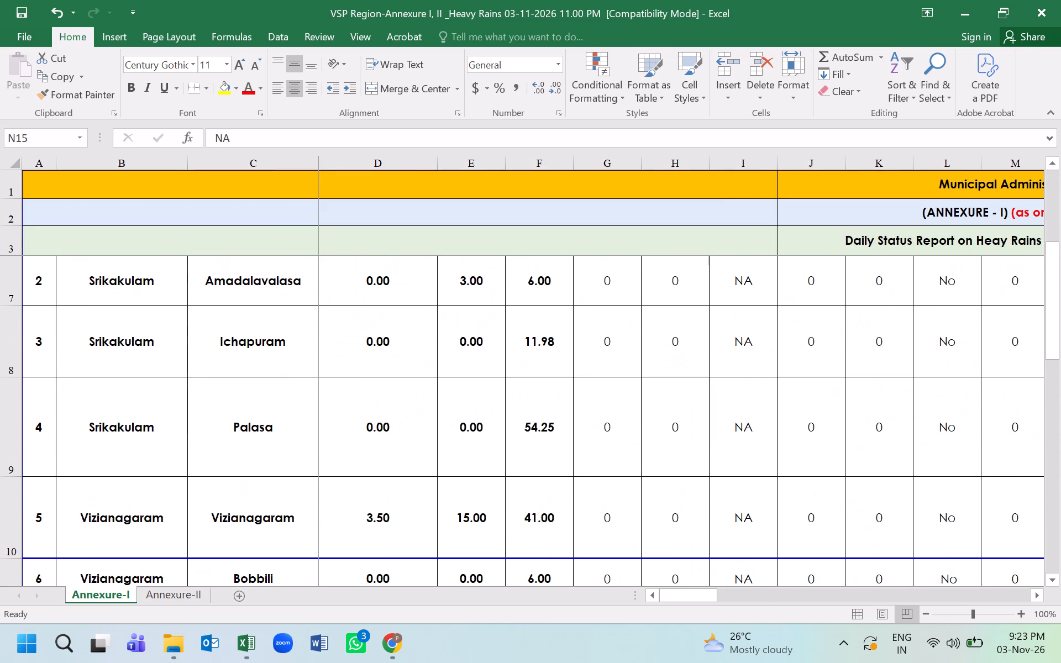
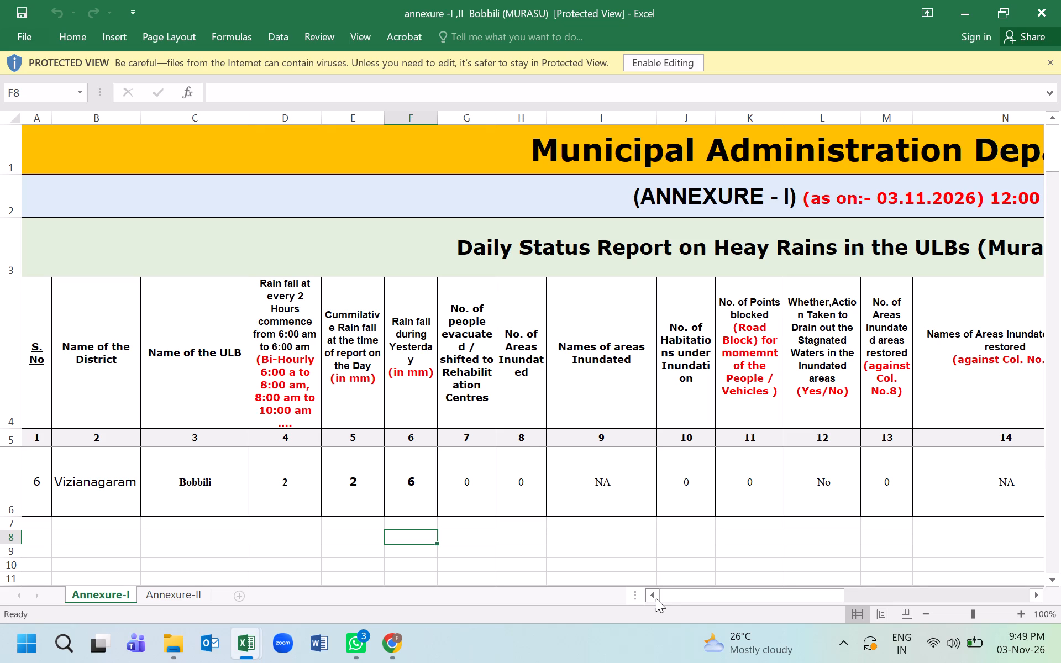
Close the Bobbili (MURASU) annexure workbook and return to the 11.00 PM VSP Region heavy rains workbook.
{"action": "left_click", "coordinate": [1027, 14]}
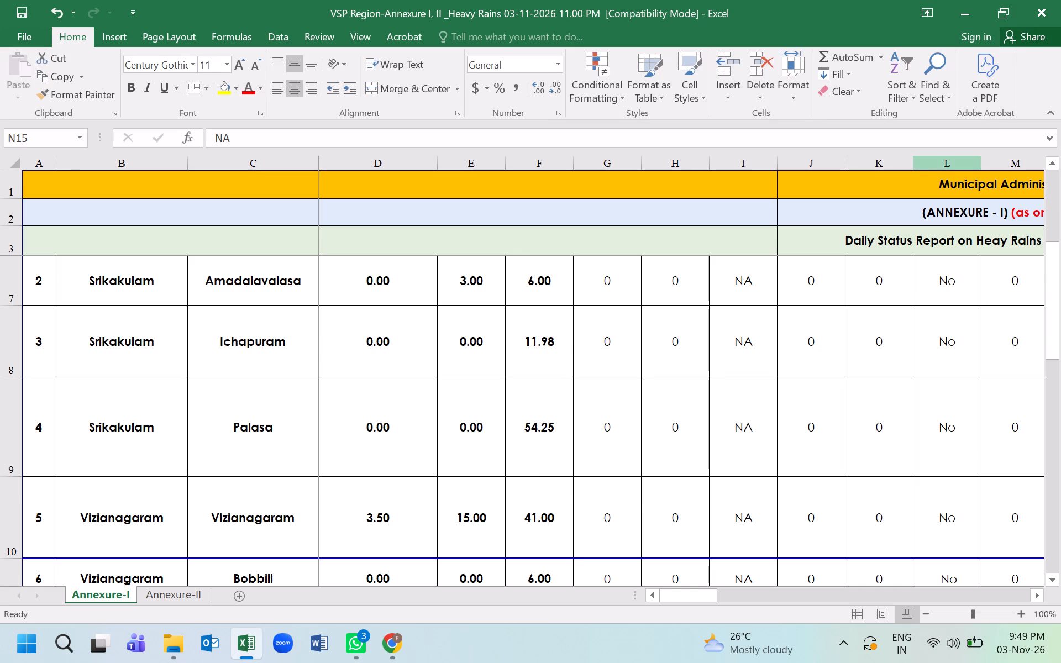
Examine the Annexure-I rainfall figures for the Vizianagaram and Parvathipuram Manyam ULBs.
{"action": "scroll", "coordinate": [459, 440], "scroll_direction": "up", "scroll_amount": 1}
{"action": "scroll", "coordinate": [454, 449], "scroll_direction": "down", "scroll_amount": 4}
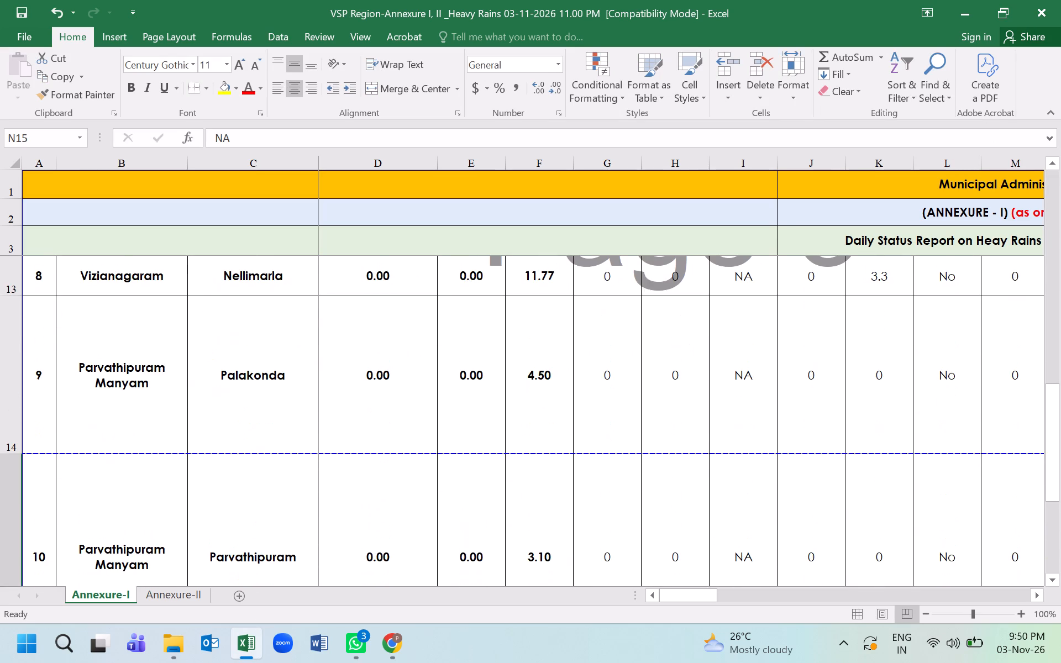
{"action": "scroll", "coordinate": [452, 453], "scroll_direction": "up", "scroll_amount": 2}
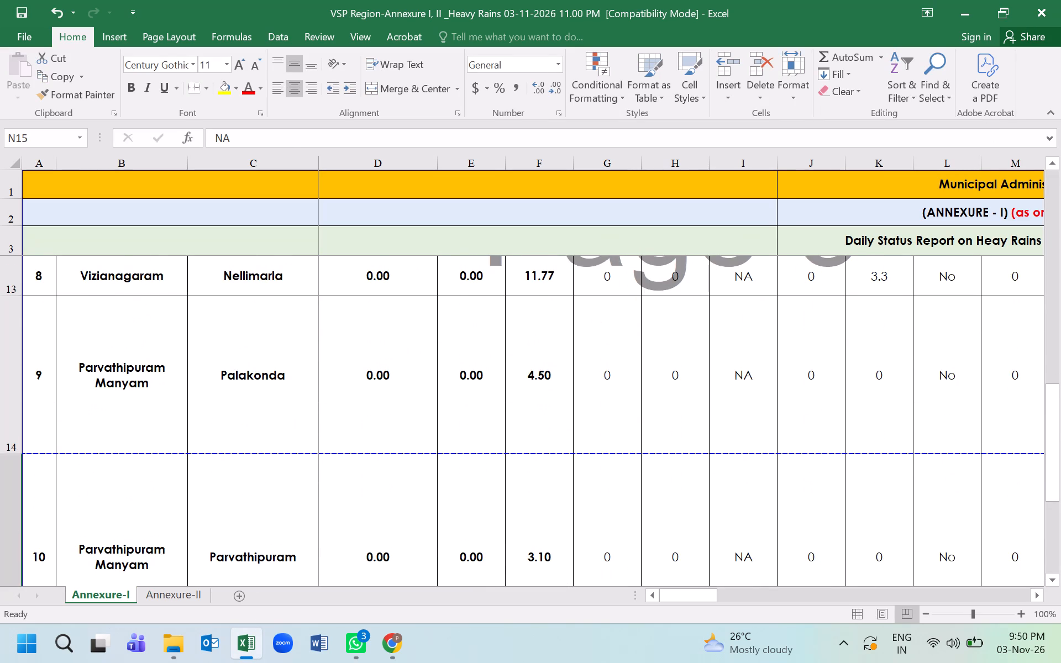
Review the Annexure-I column headings and the rainfall figures of the Srikakulam, Vizianagaram and Parvathipuram Manyam ULBs.
{"action": "scroll", "coordinate": [316, 466], "scroll_direction": "down", "scroll_amount": 2}
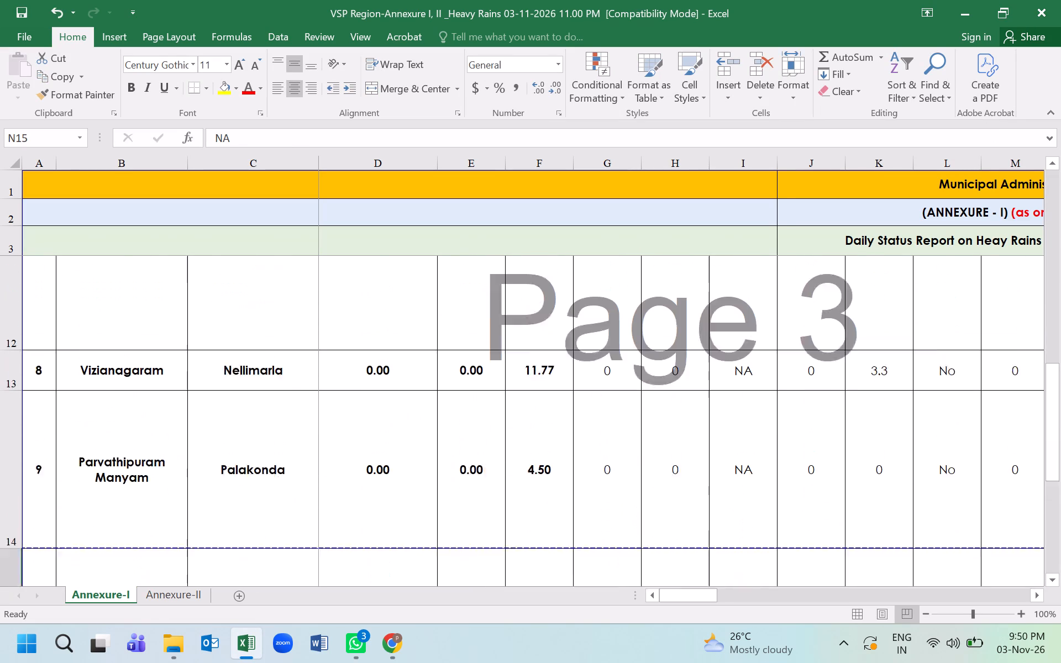
{"action": "scroll", "coordinate": [316, 466], "scroll_direction": "up", "scroll_amount": 2}
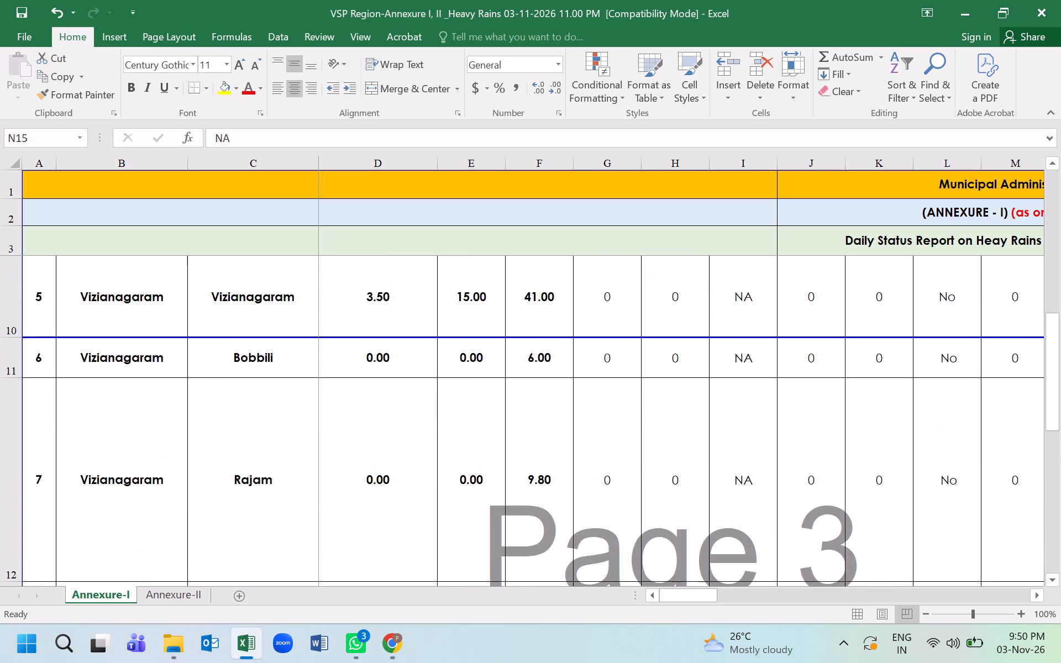
{"action": "scroll", "coordinate": [311, 467], "scroll_direction": "up", "scroll_amount": 2}
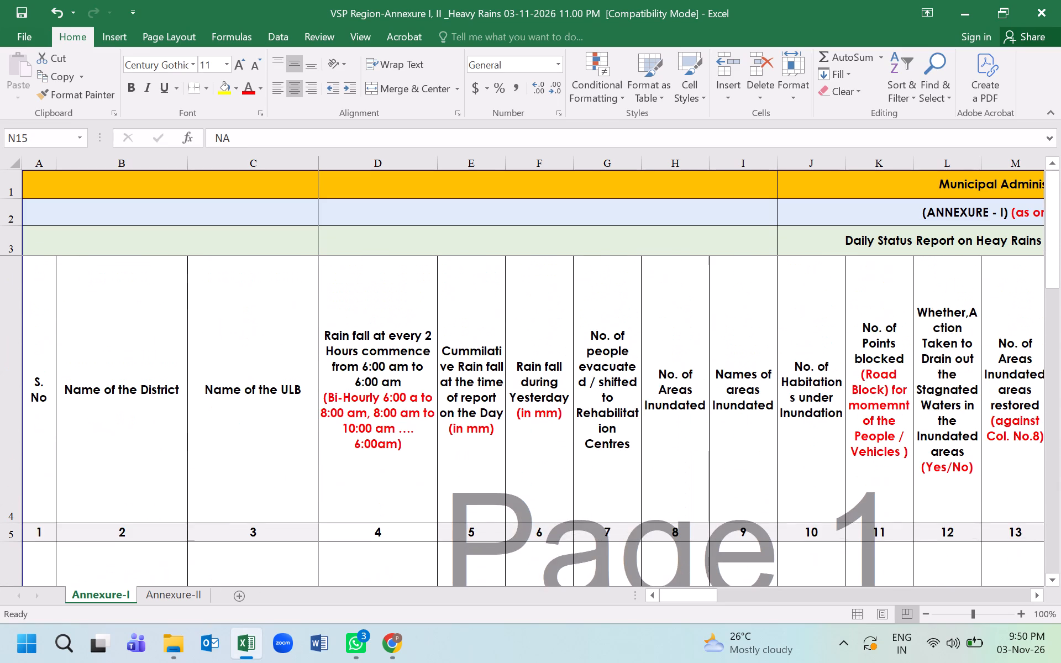
{"action": "scroll", "coordinate": [313, 462], "scroll_direction": "down", "scroll_amount": 3}
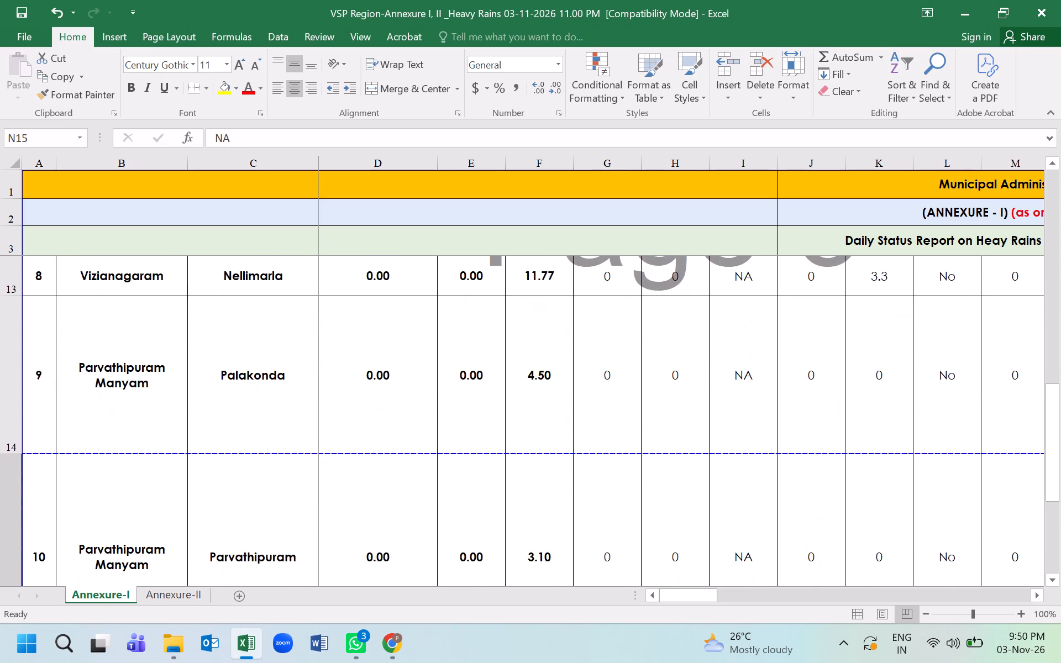
{"action": "scroll", "coordinate": [314, 464], "scroll_direction": "down", "scroll_amount": 1}
{"action": "scroll", "coordinate": [314, 464], "scroll_direction": "up", "scroll_amount": 3}
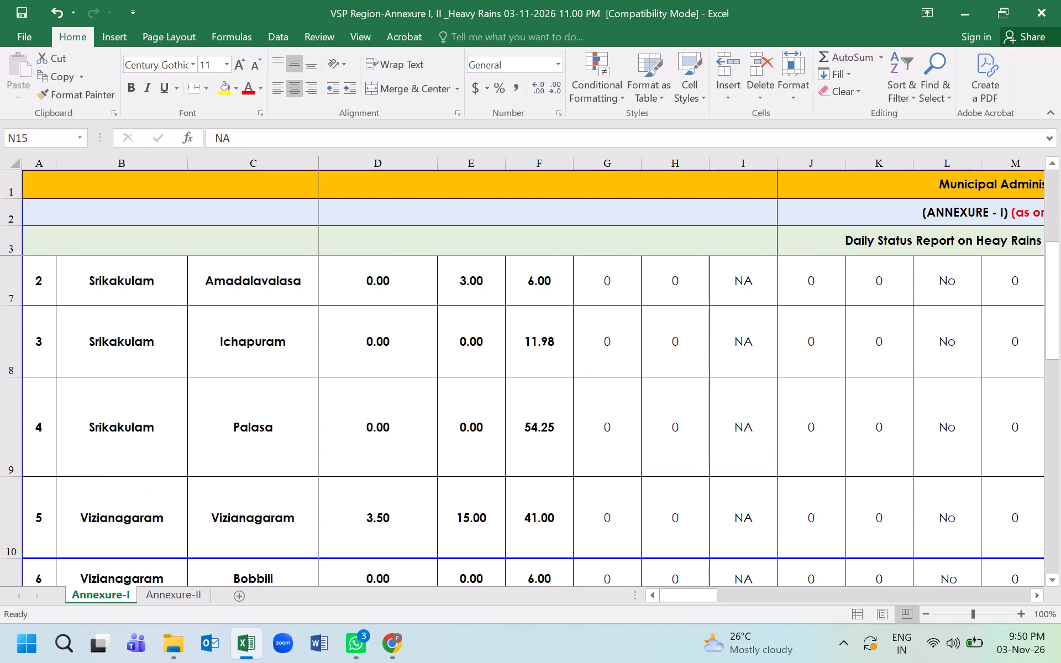
{"action": "scroll", "coordinate": [314, 464], "scroll_direction": "up", "scroll_amount": 1}
{"action": "scroll", "coordinate": [312, 464], "scroll_direction": "down", "scroll_amount": 1}
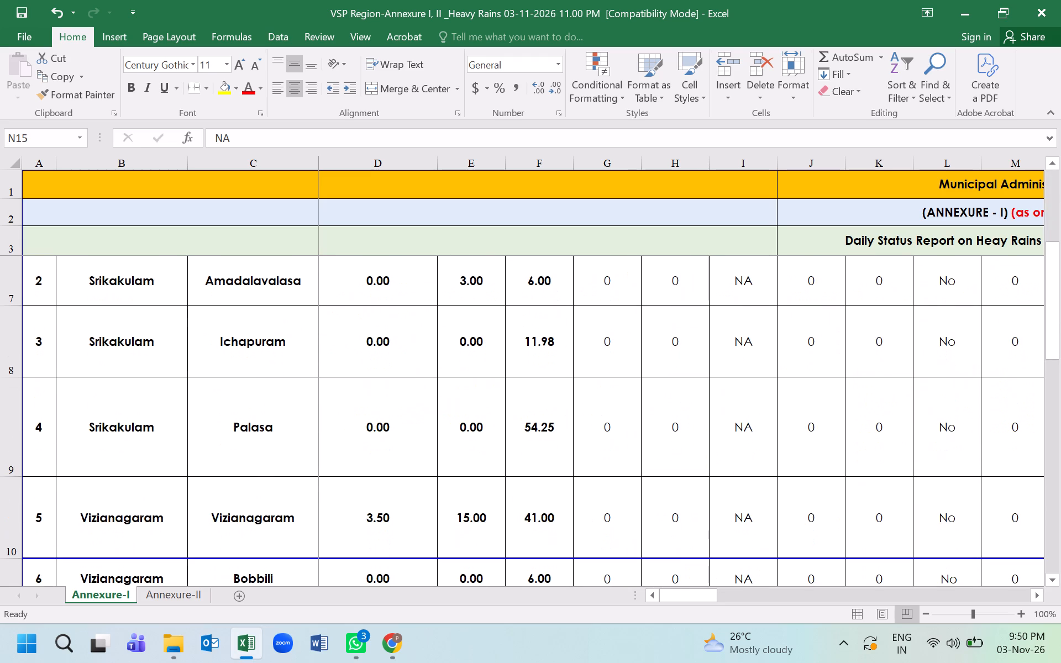